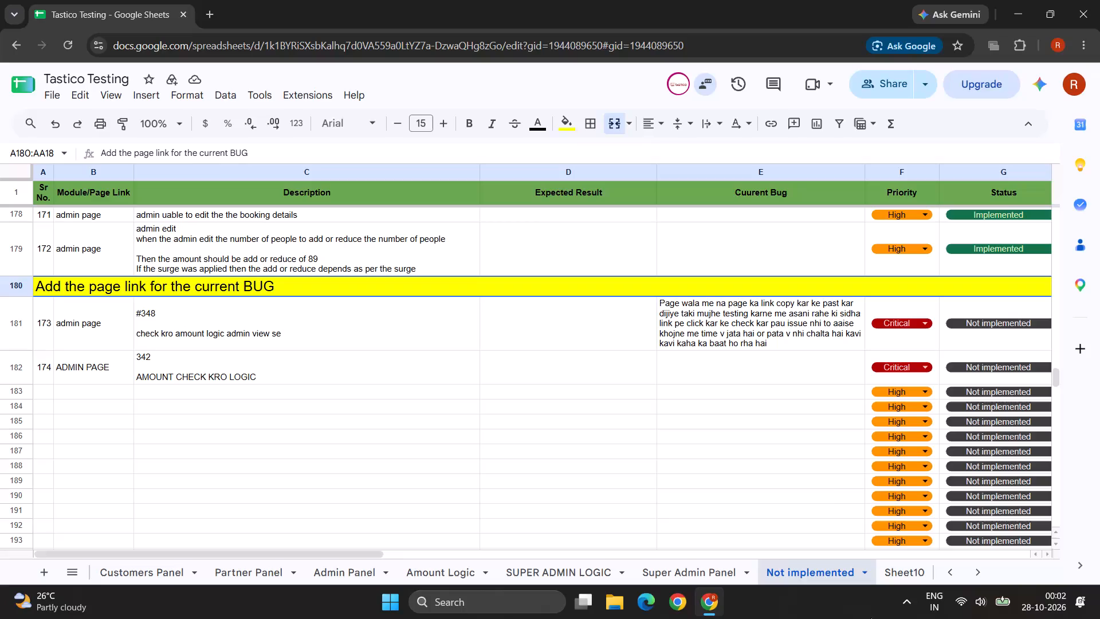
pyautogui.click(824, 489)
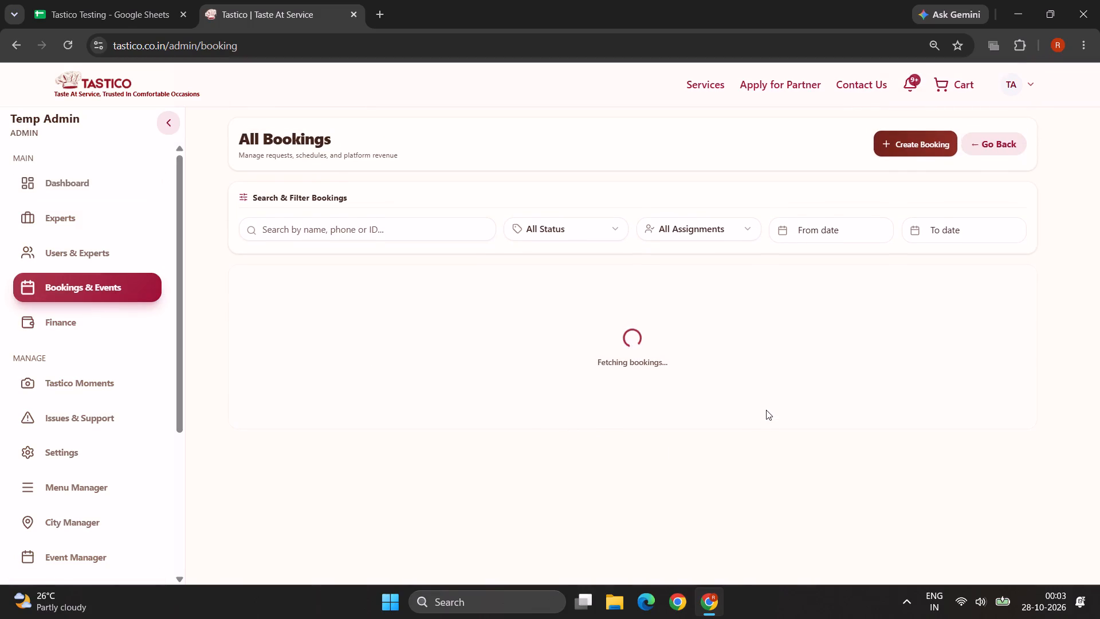
pyautogui.moveTo(766, 410); pyautogui.dragTo(775, 415)
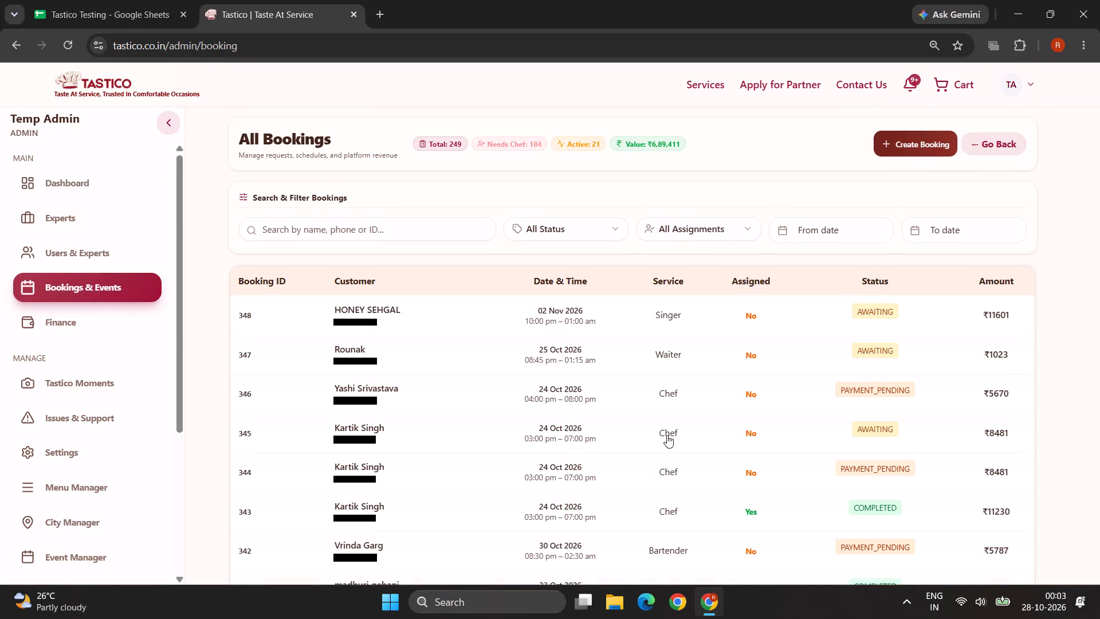
pyautogui.scroll(-1, 620, 432)
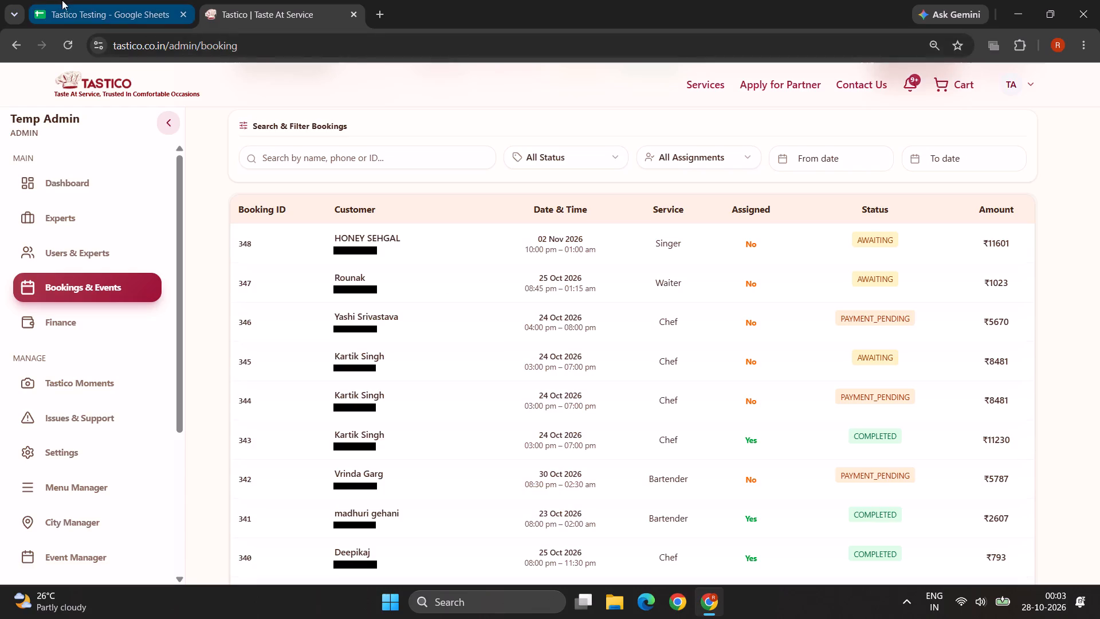
# Check the sheet for the booking number, open booking 342 in the admin list and copy its page address.
pyautogui.click(85, 0)
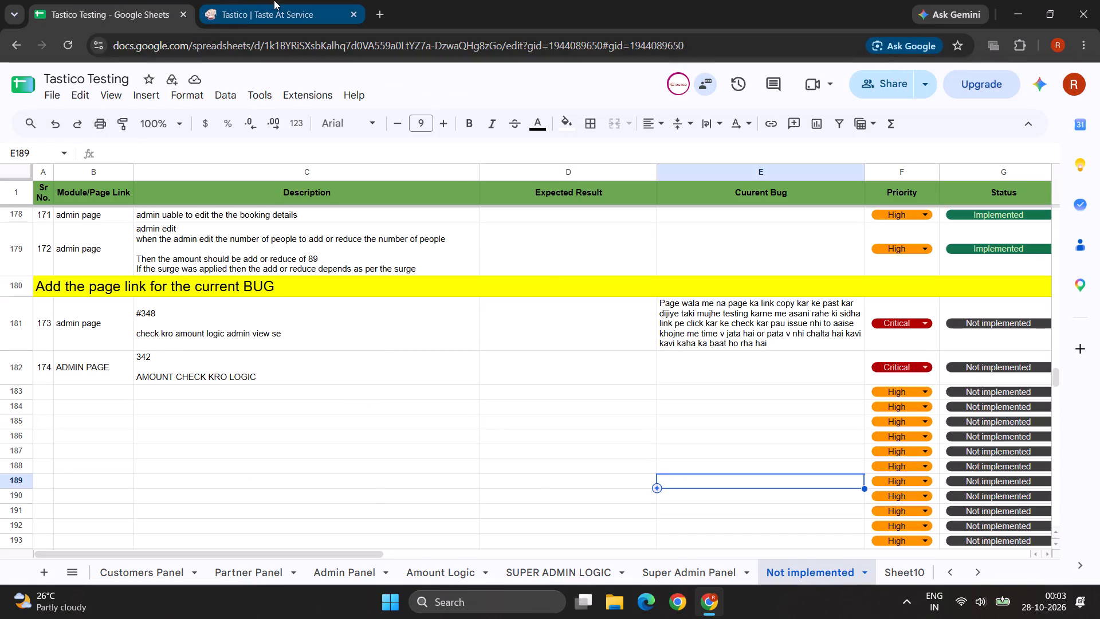
pyautogui.click(276, 0)
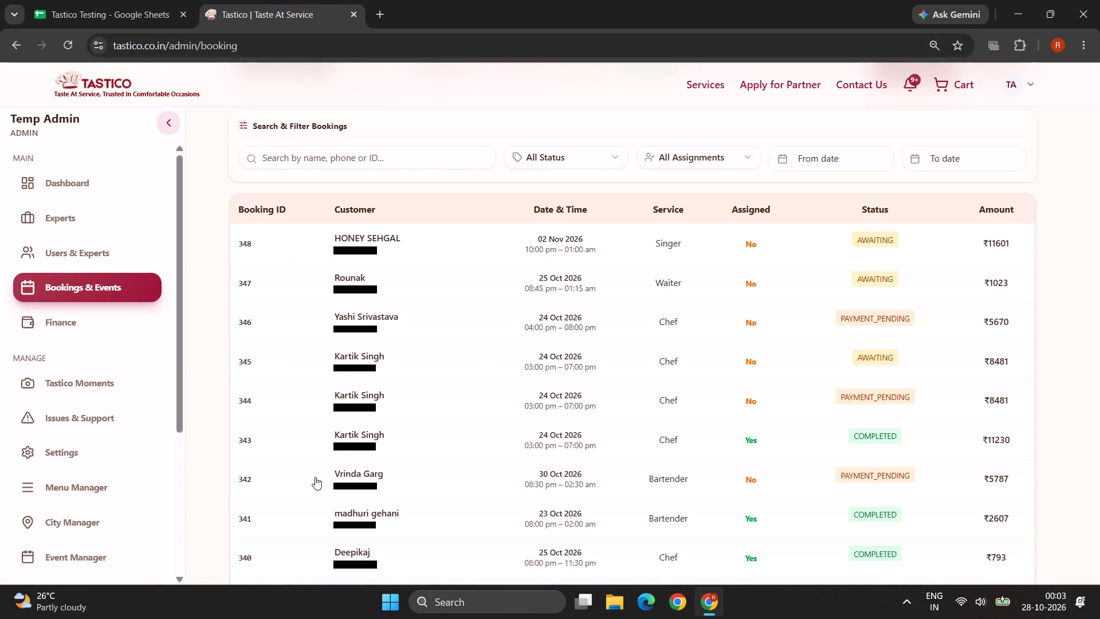
pyautogui.click(694, 485)
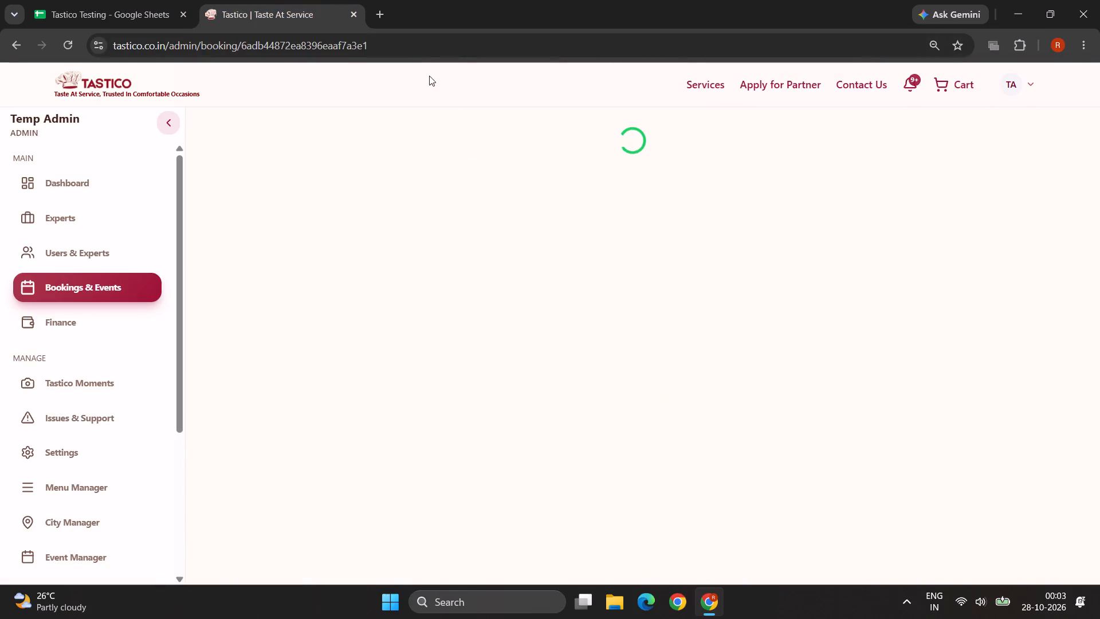
pyautogui.click(421, 48)
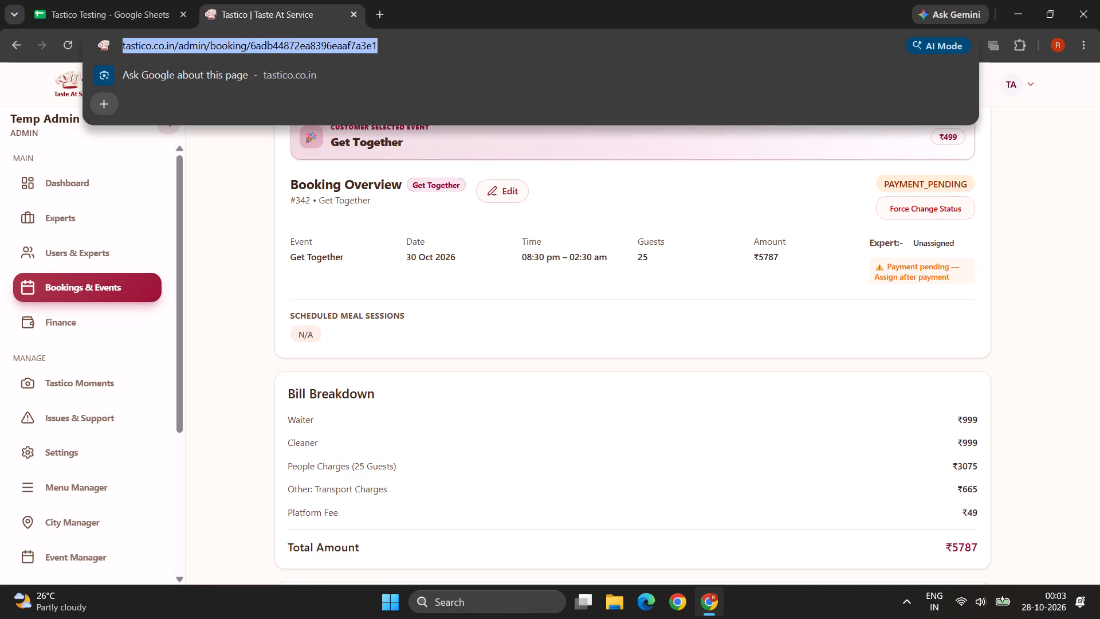
pyautogui.hotkey('ctrl', 'c')
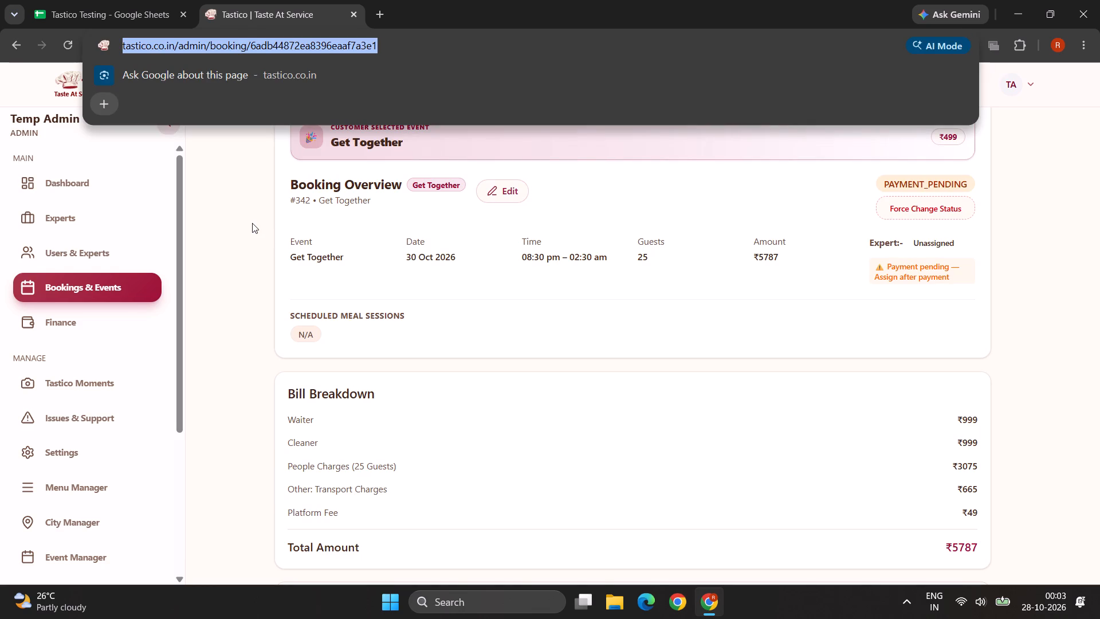
pyautogui.click(252, 223)
pyautogui.scroll(-8, 252, 223)
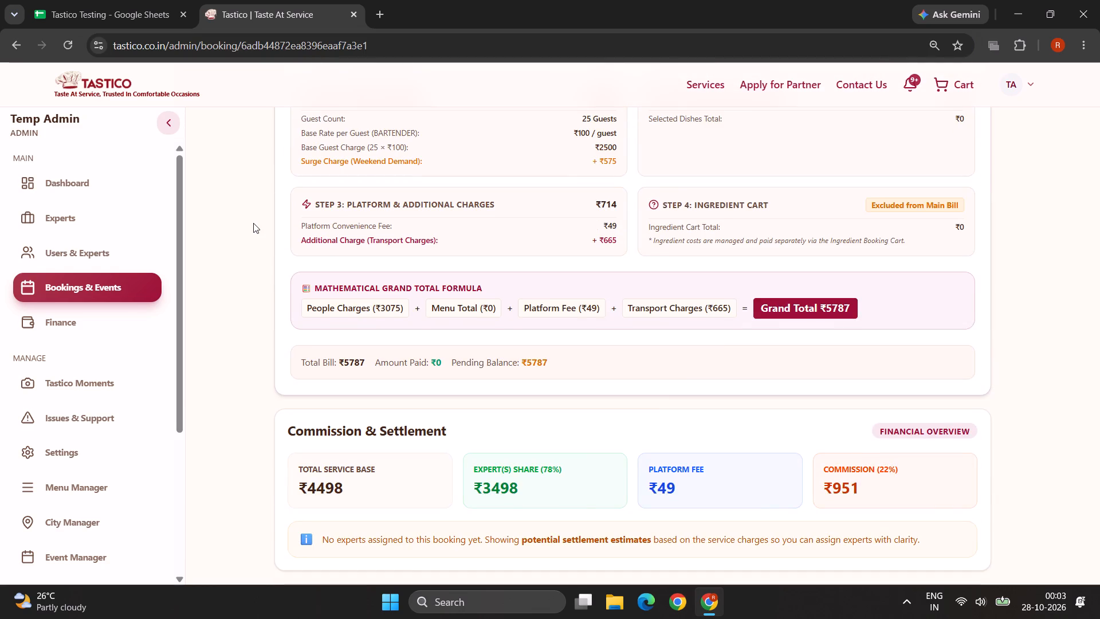
pyautogui.scroll(-2, 253, 223)
# In the bug sheet, append the copied booking 342 link after "ADMIN PAGE" in the Module/Page Link cell of item 174.
pyautogui.click(158, 0)
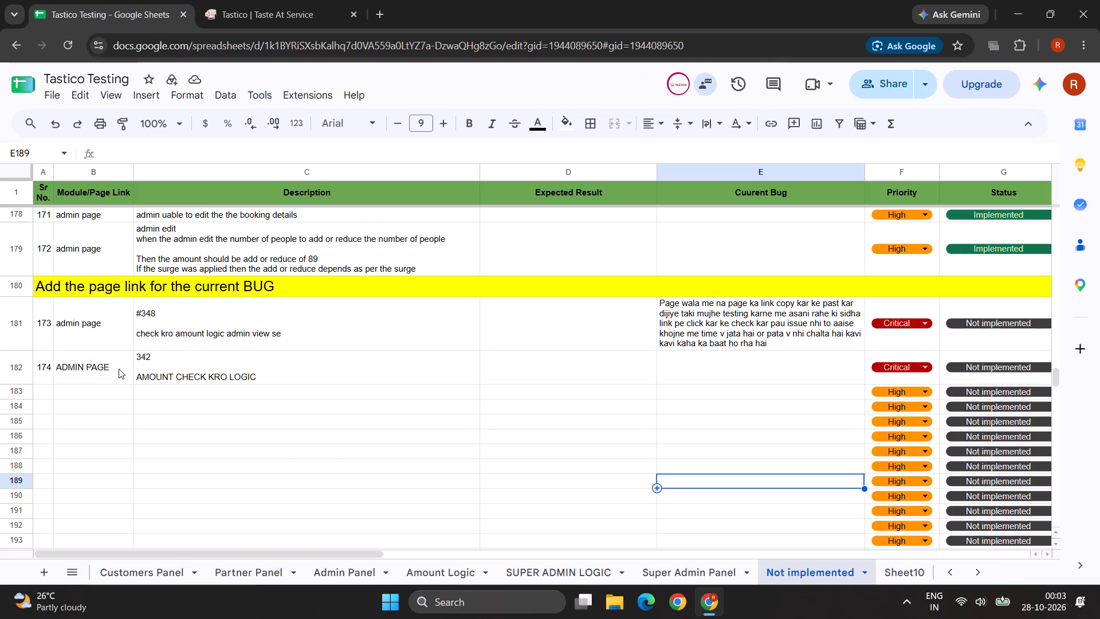
pyautogui.doubleClick(115, 365)
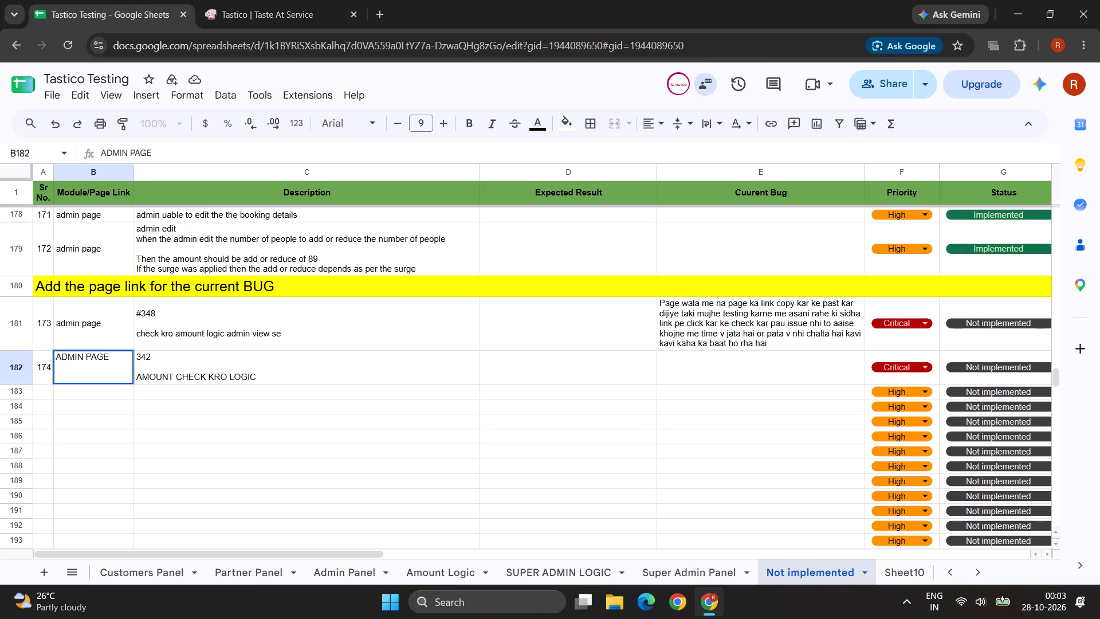
pyautogui.tripleClick(112, 351)
pyautogui.doubleClick(107, 360)
pyautogui.hotkey('shift', 'Return')
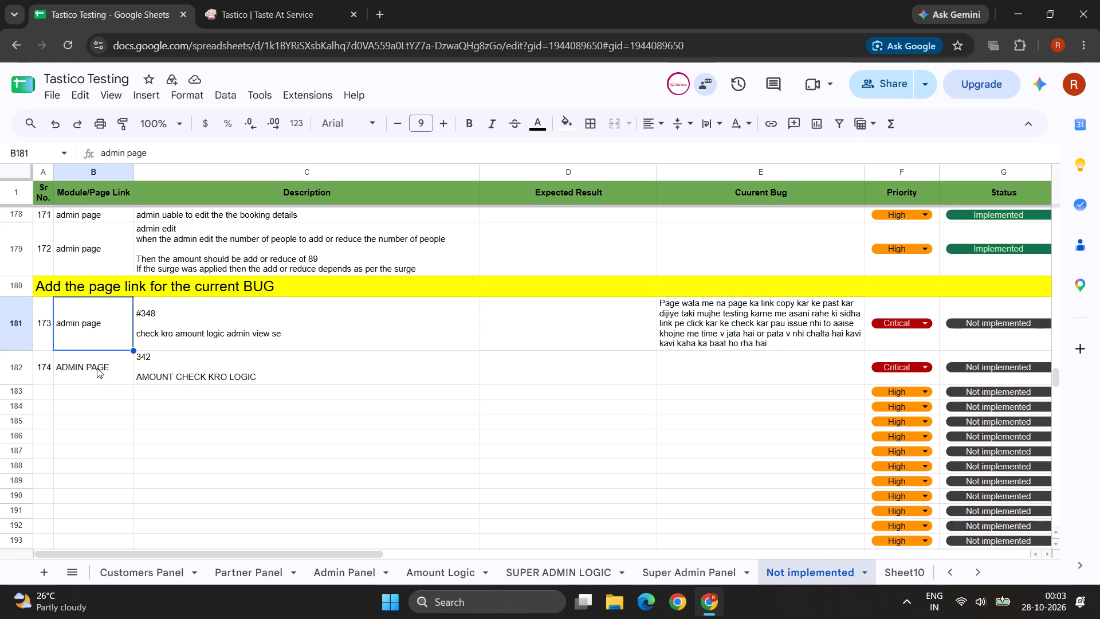
pyautogui.click(97, 368)
pyautogui.doubleClick(101, 369)
pyautogui.press('space')
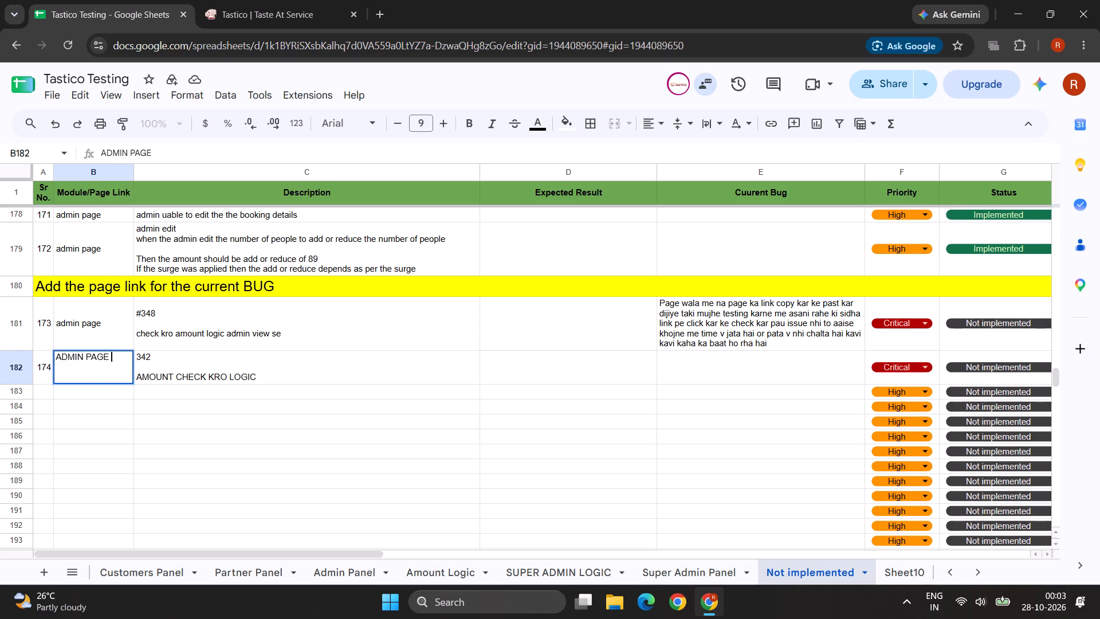
pyautogui.hotkey('ctrl', 'v')
pyautogui.press('Return')
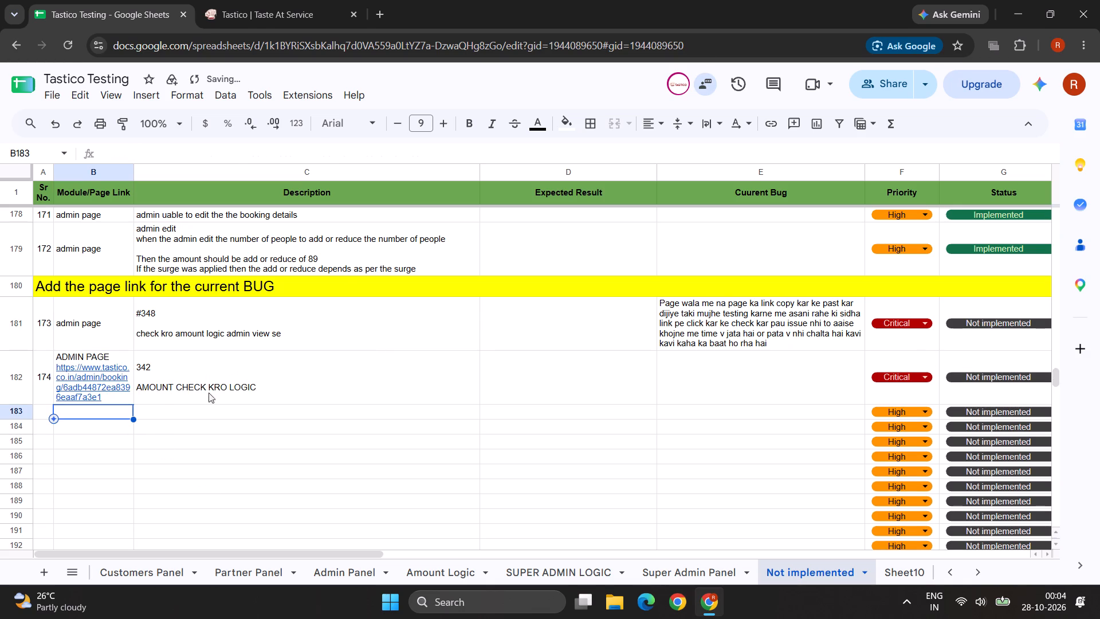
# Return to the admin bookings list, open booking 348 and copy its page address.
pyautogui.click(283, 2)
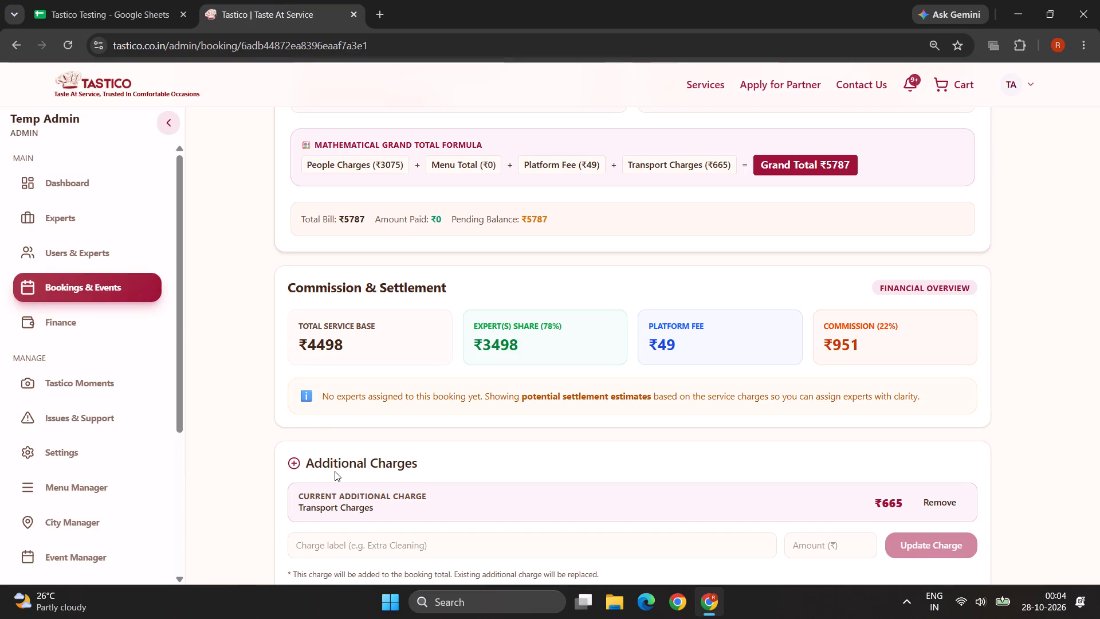
pyautogui.scroll(8, 233, 145)
pyautogui.scroll(9, 272, 183)
pyautogui.click(308, 131)
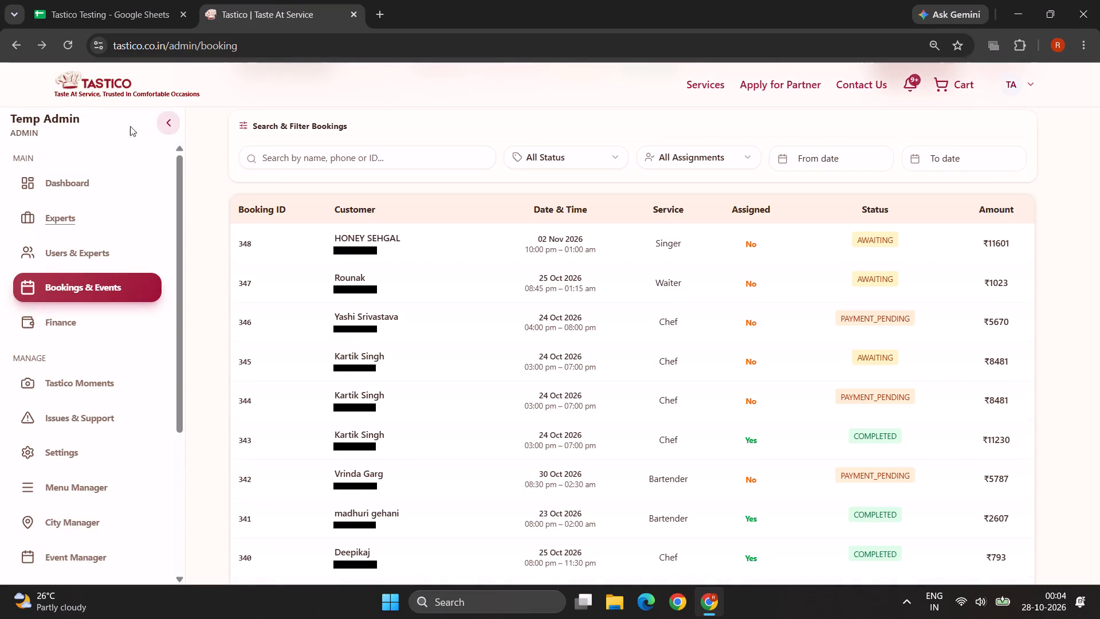
pyautogui.click(730, 234)
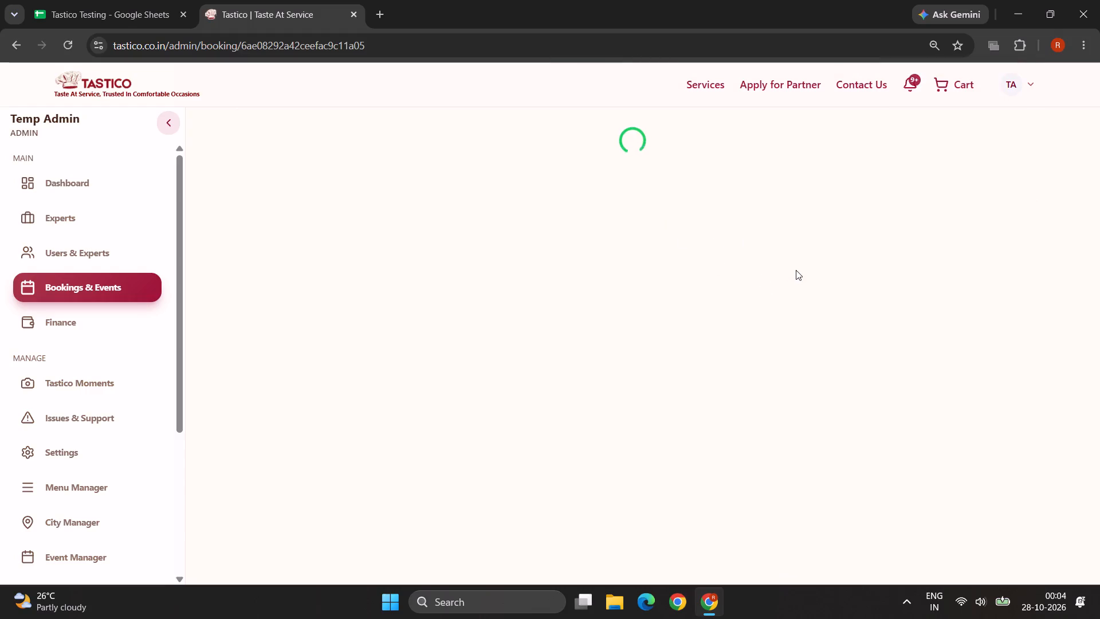
pyautogui.click(408, 49)
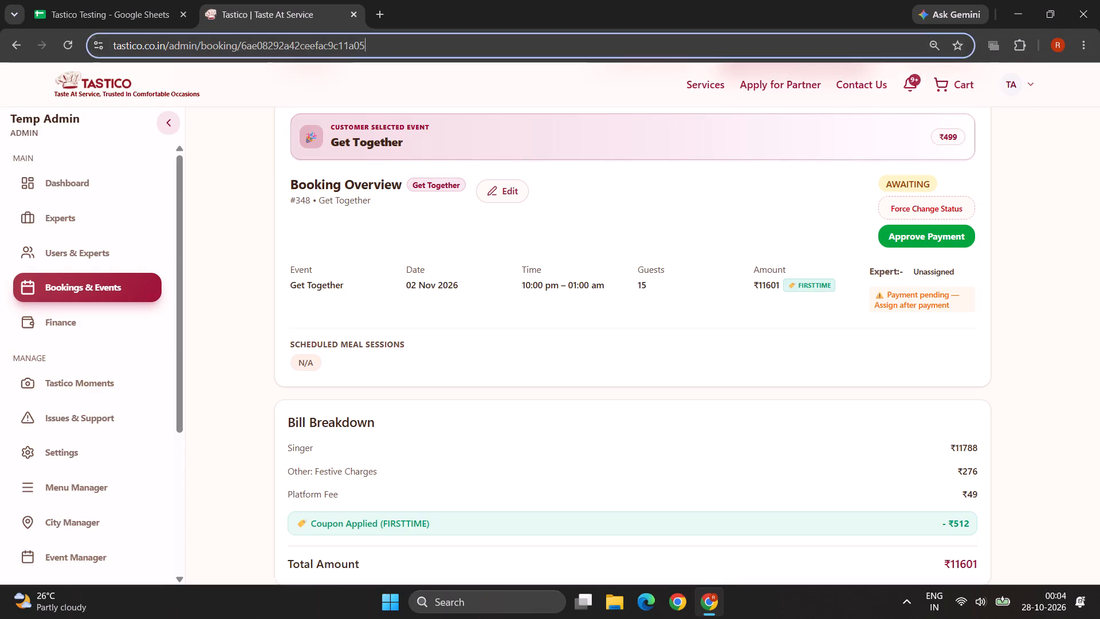
pyautogui.hotkey('ctrl', 'c')
# In the bug sheet, append the copied booking 348 link after "admin page" in the Module/Page Link cell of item 173.
pyautogui.click(124, 0)
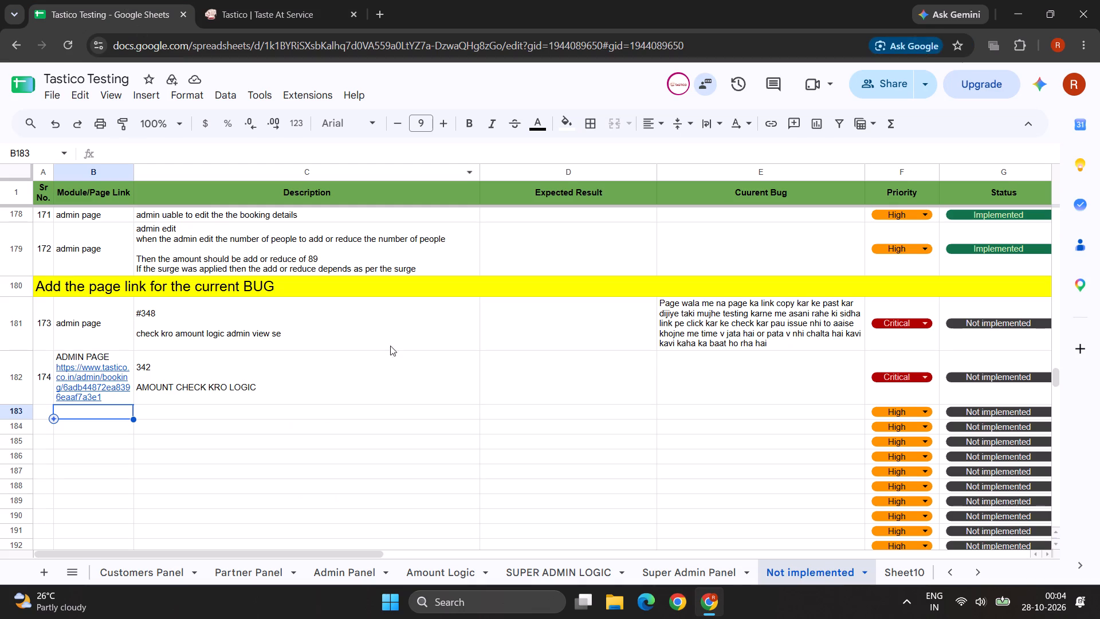
pyautogui.doubleClick(105, 322)
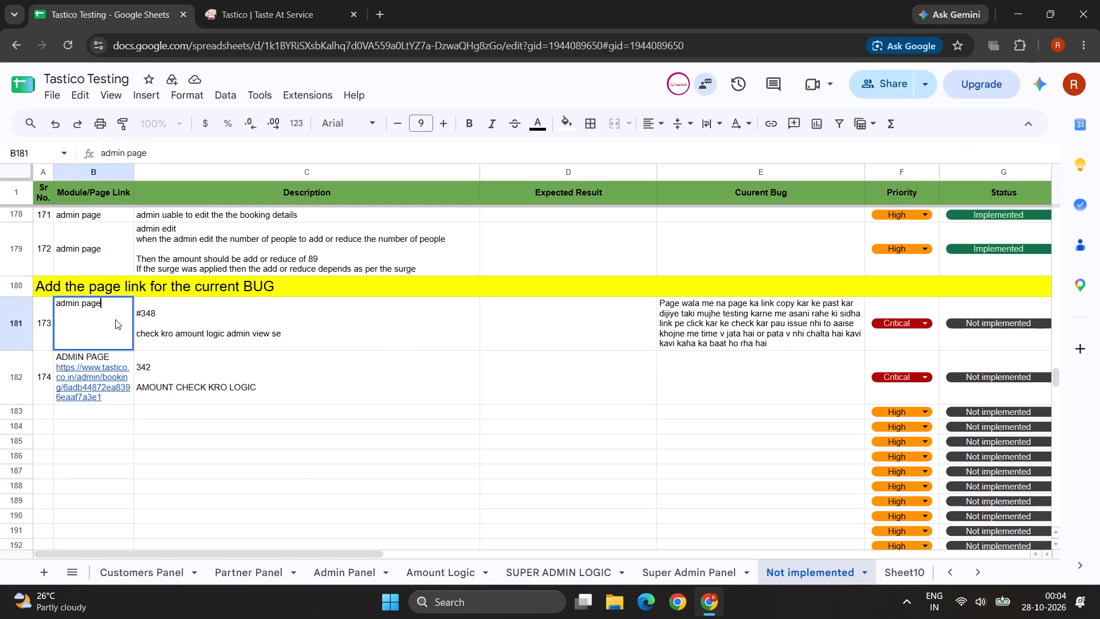
pyautogui.press('space')
pyautogui.hotkey('ctrl', 'v')
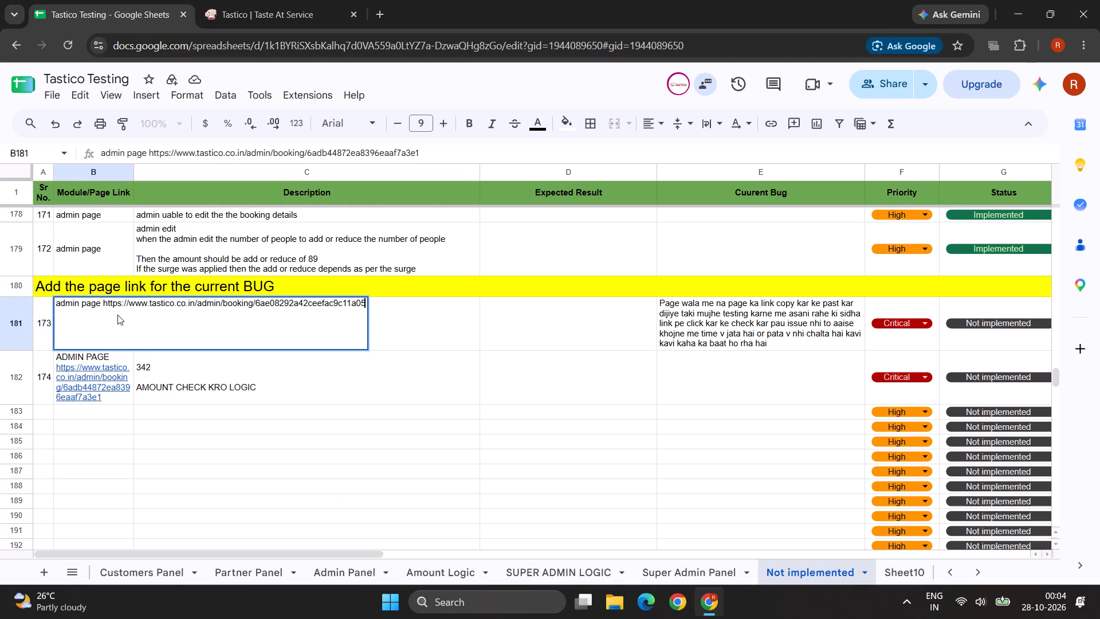
pyautogui.press('Return')
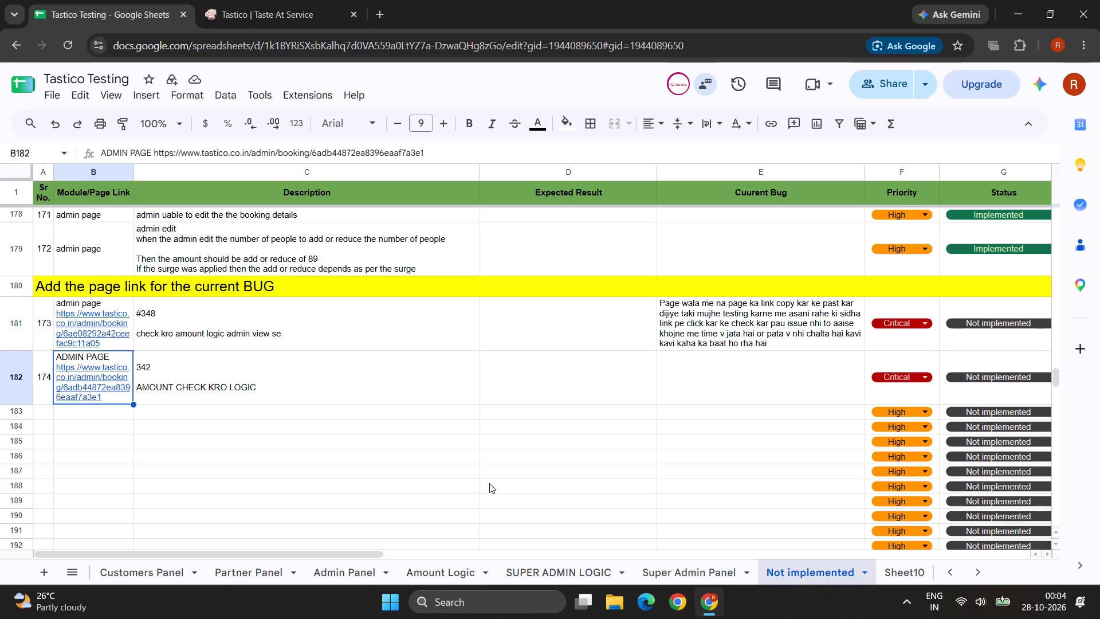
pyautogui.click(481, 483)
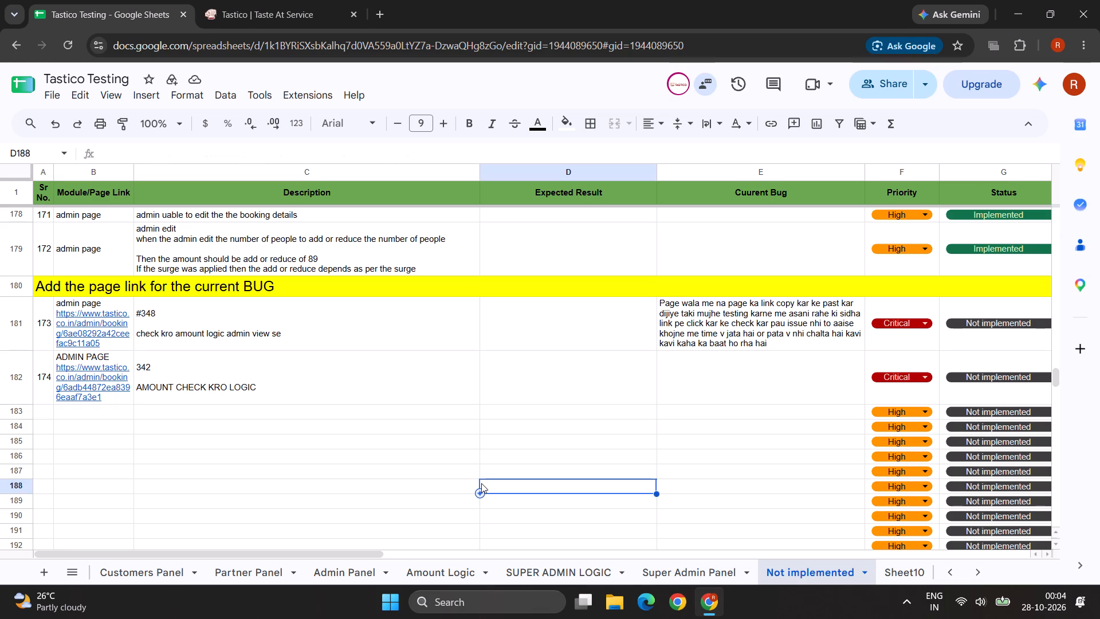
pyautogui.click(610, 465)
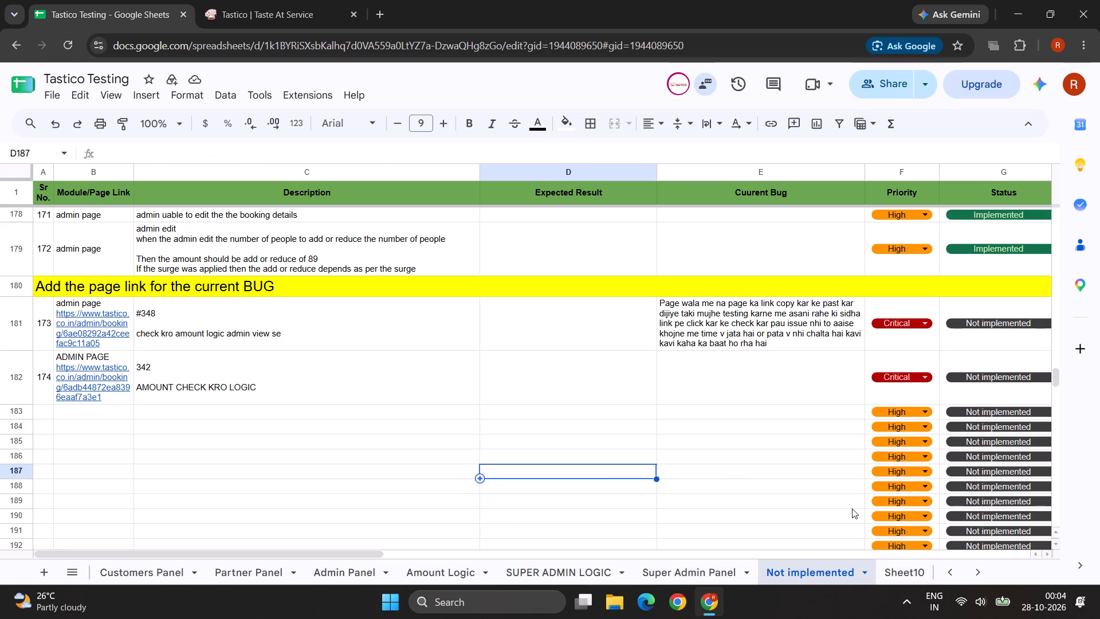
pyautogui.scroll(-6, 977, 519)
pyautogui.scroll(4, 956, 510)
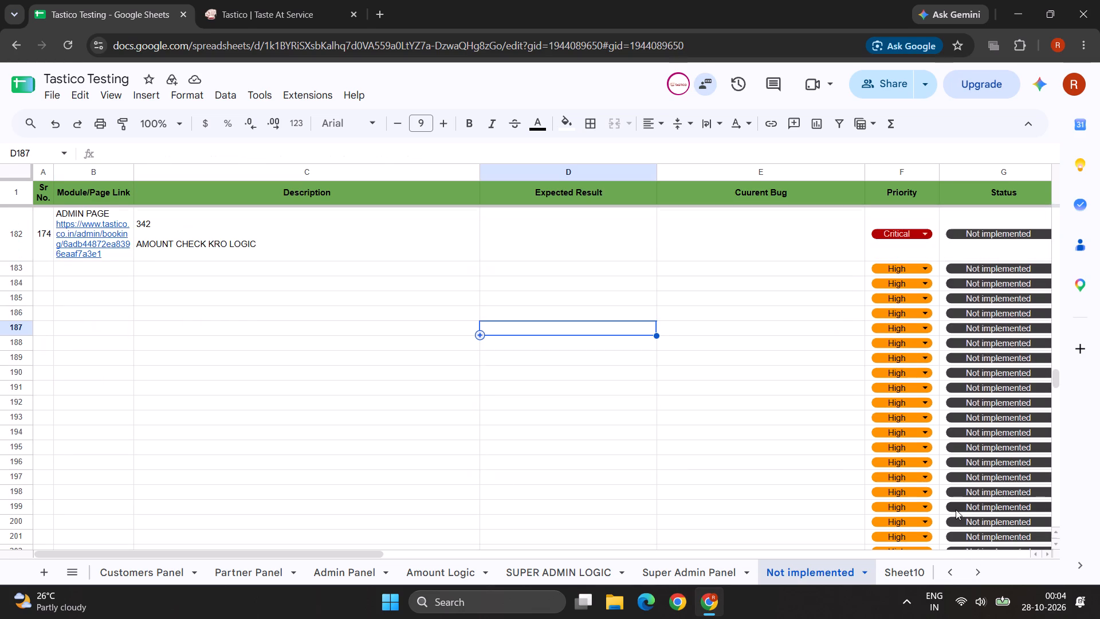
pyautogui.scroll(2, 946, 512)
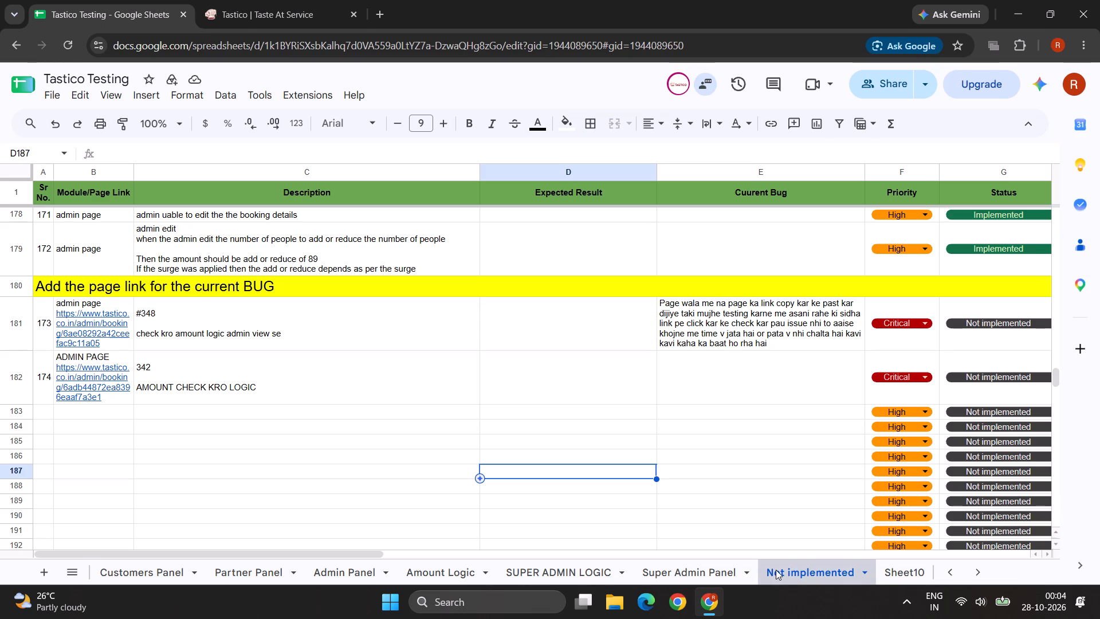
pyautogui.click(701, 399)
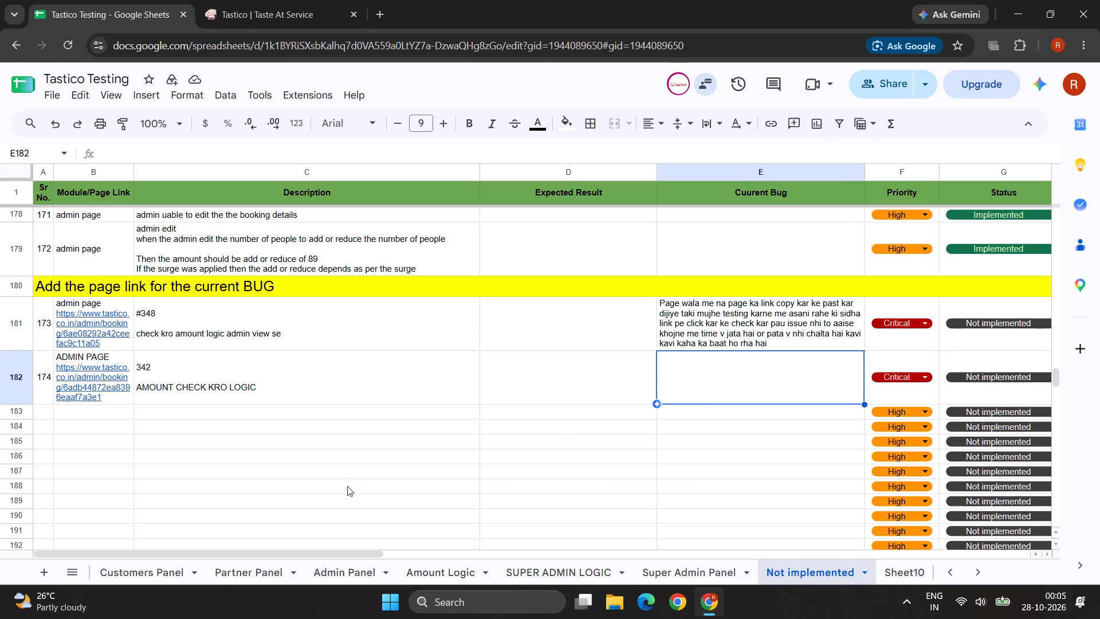
# Open the booking page linked in item 173's Module/Page Link cell to check it.
pyautogui.scroll(1, 347, 486)
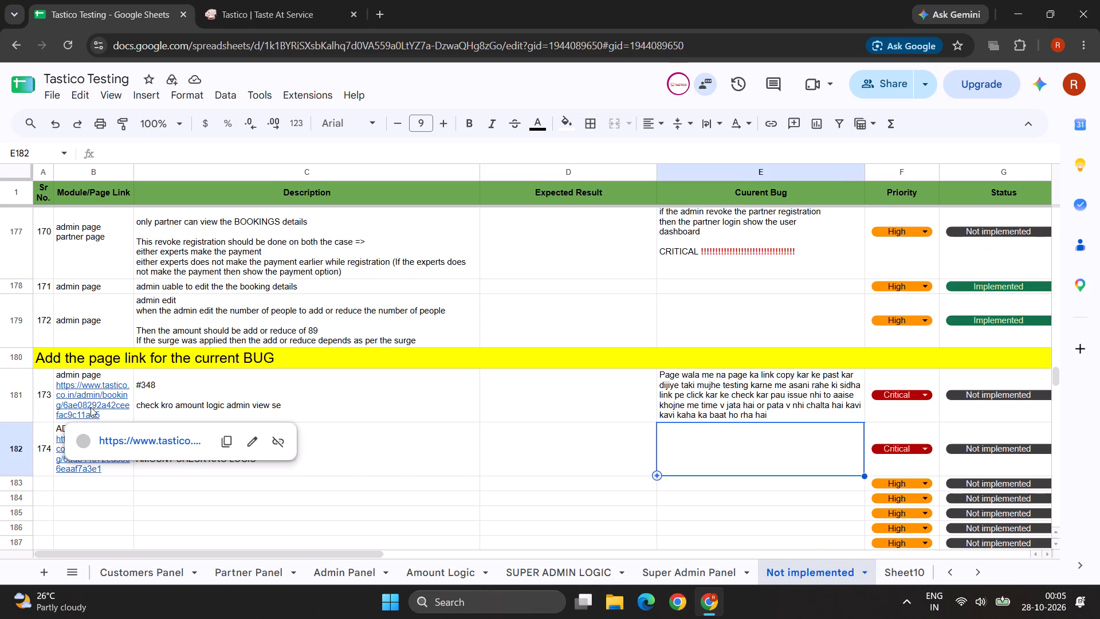
pyautogui.click(124, 438)
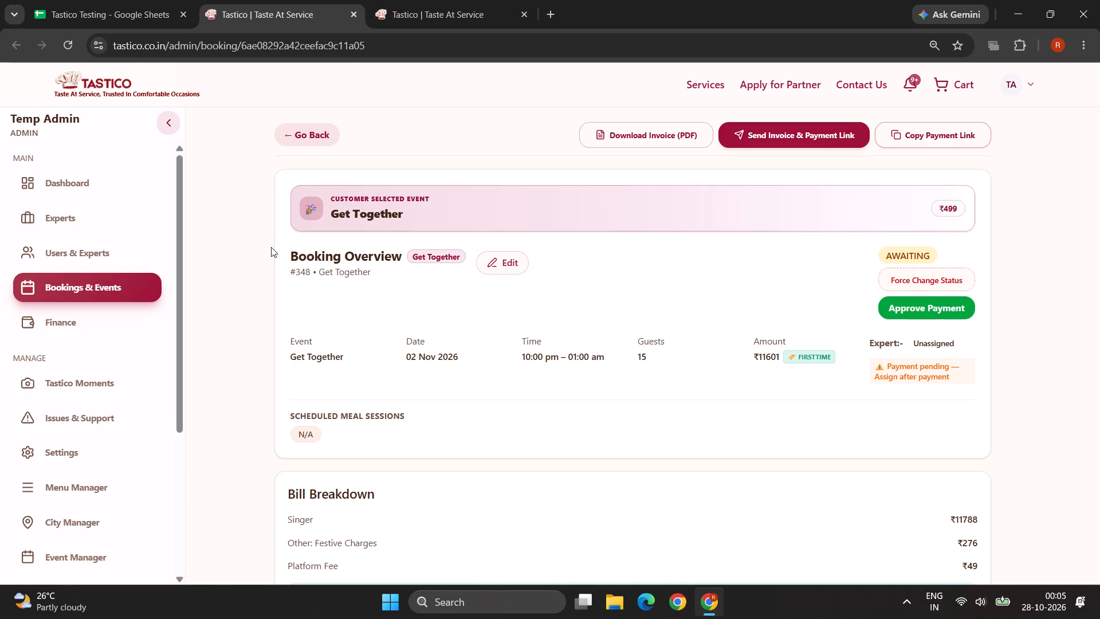
# Examine booking 348's bill breakdown, coupon discount and grand total formula on its admin page.
pyautogui.scroll(-6, 534, 441)
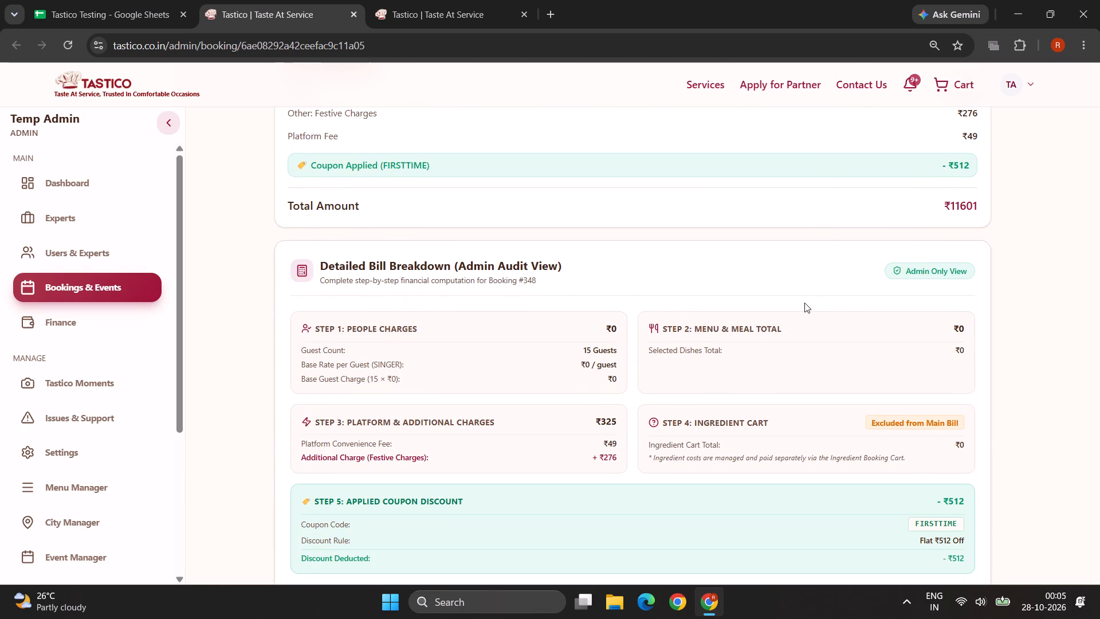
pyautogui.scroll(-3, 807, 308)
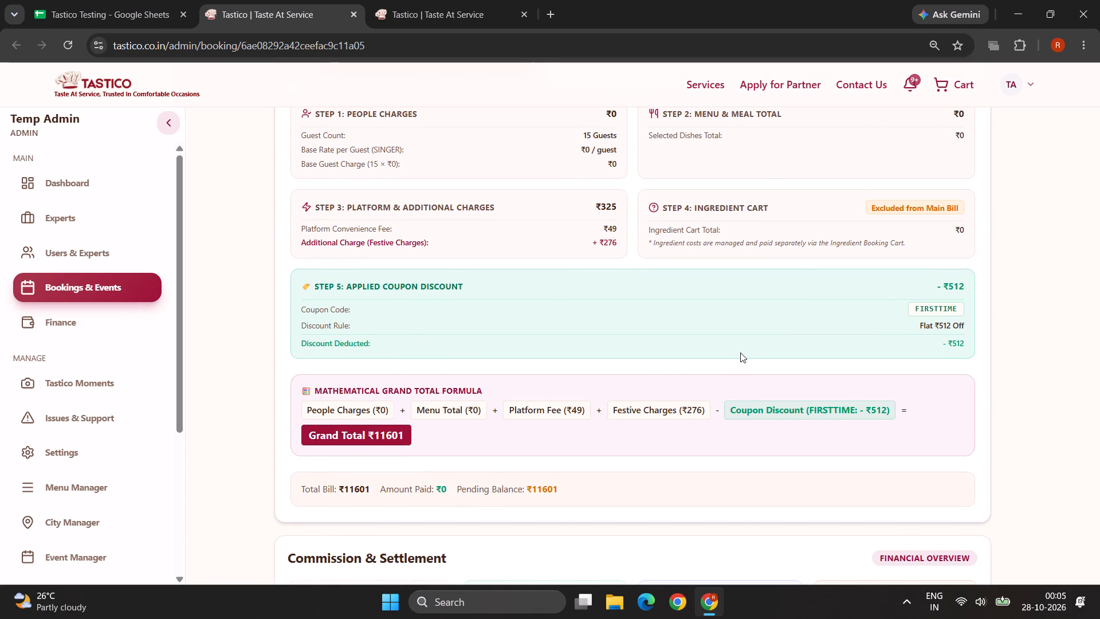
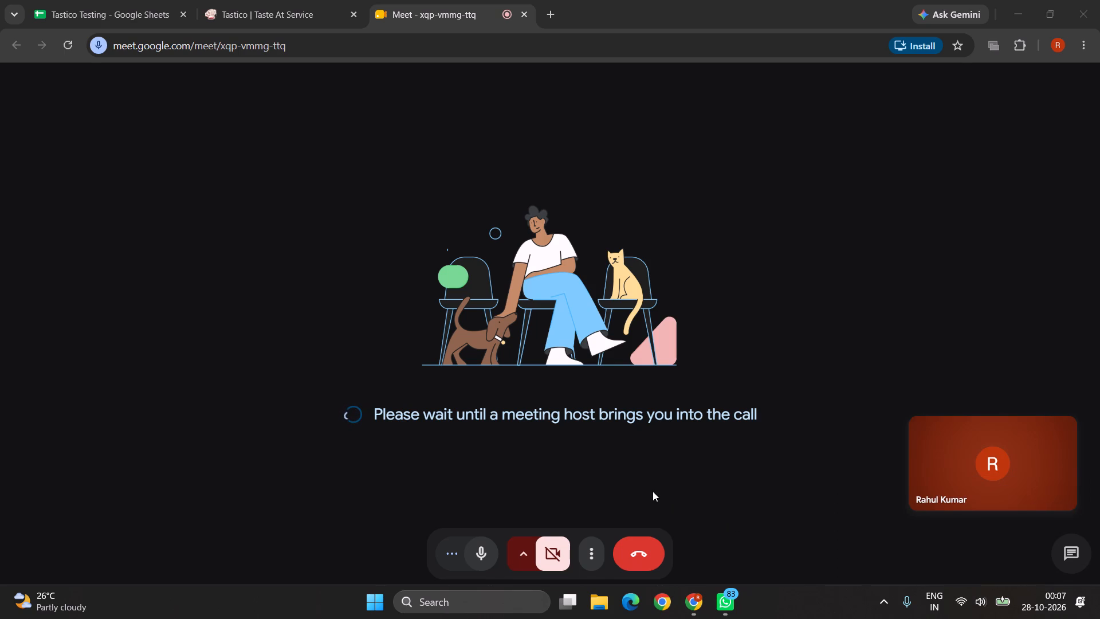
# Set the system volume to roughly three quarters while waiting to be admitted to the meeting.
pyautogui.click(997, 604)
pyautogui.click(1002, 528)
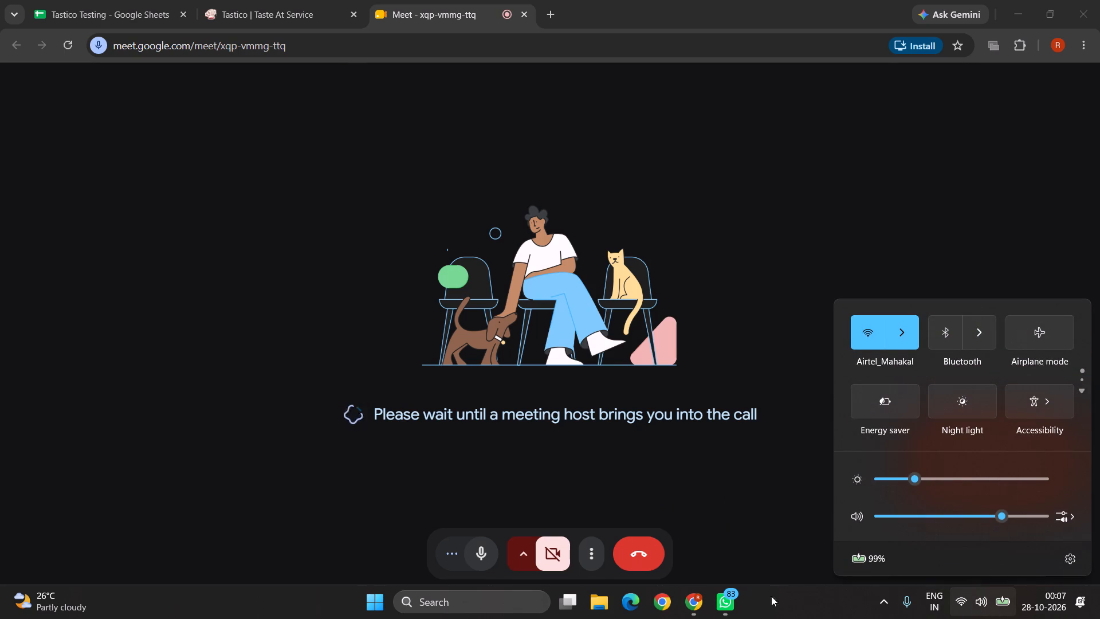
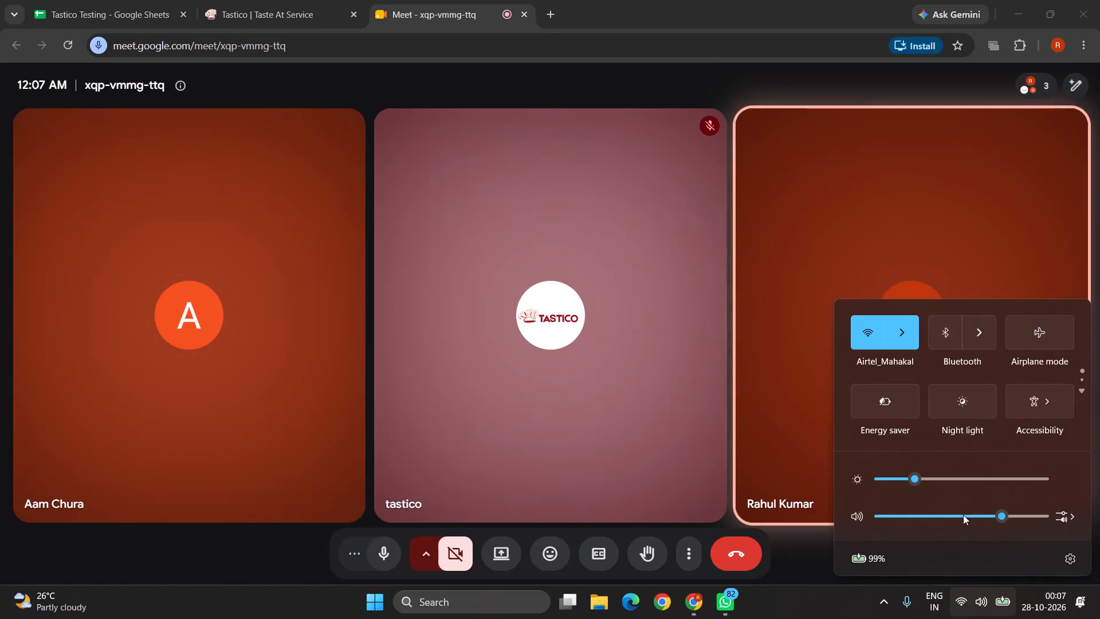
# Lower the Windows system volume to about half during the Google Meet call.
pyautogui.click(963, 515)
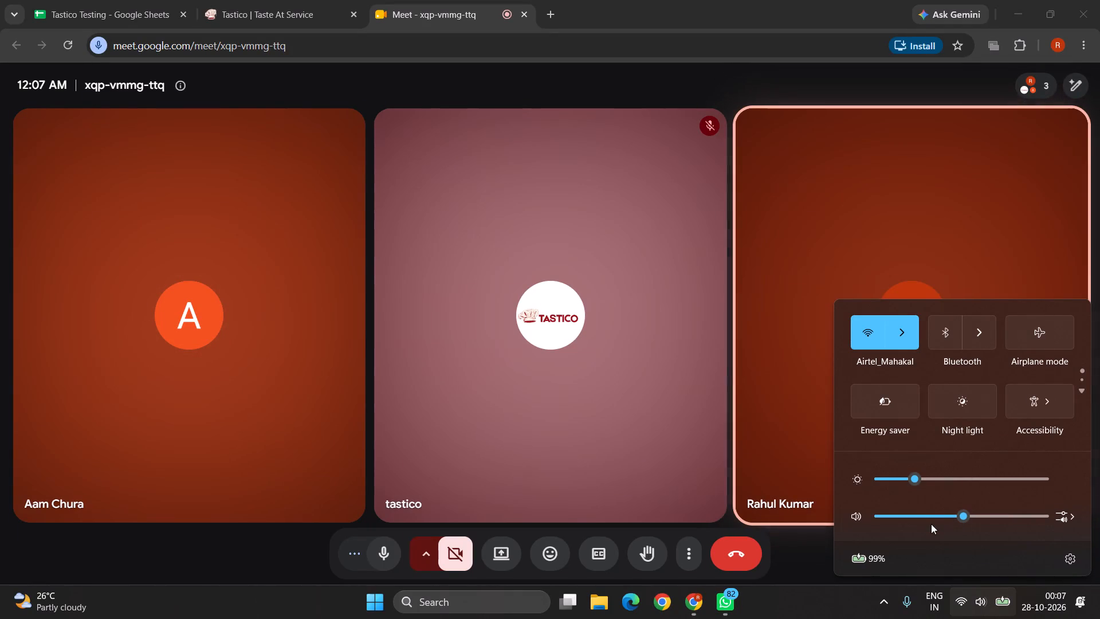
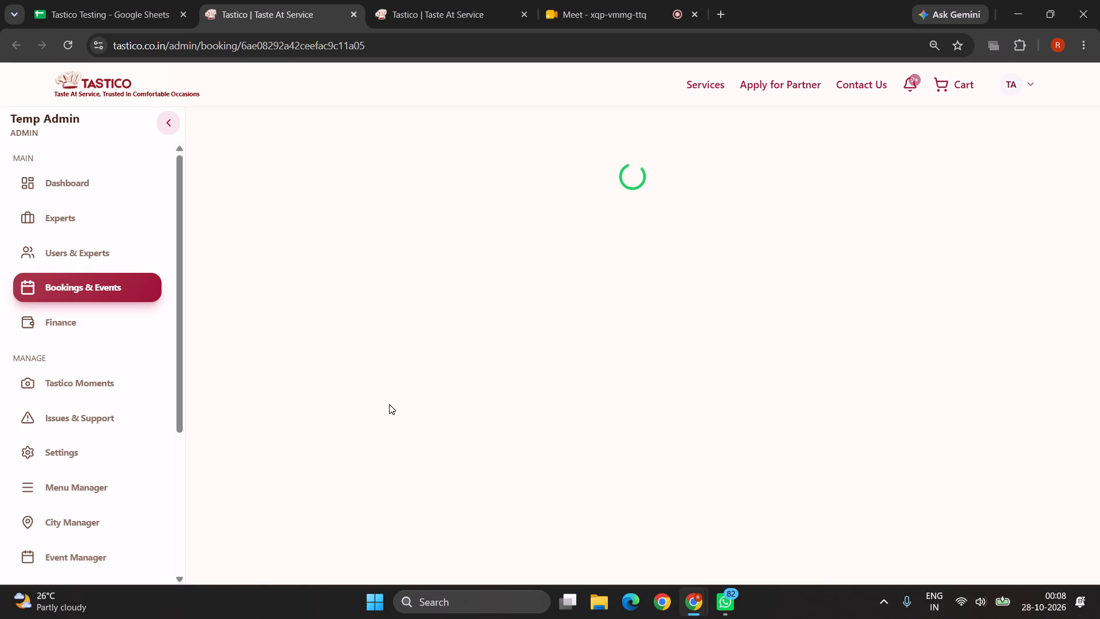
# Review booking 348's page from its overview and bill breakdown through the grand total formula, Commission & Settlement and Additional Charges sections.
pyautogui.scroll(-1, 387, 404)
pyautogui.scroll(3, 390, 401)
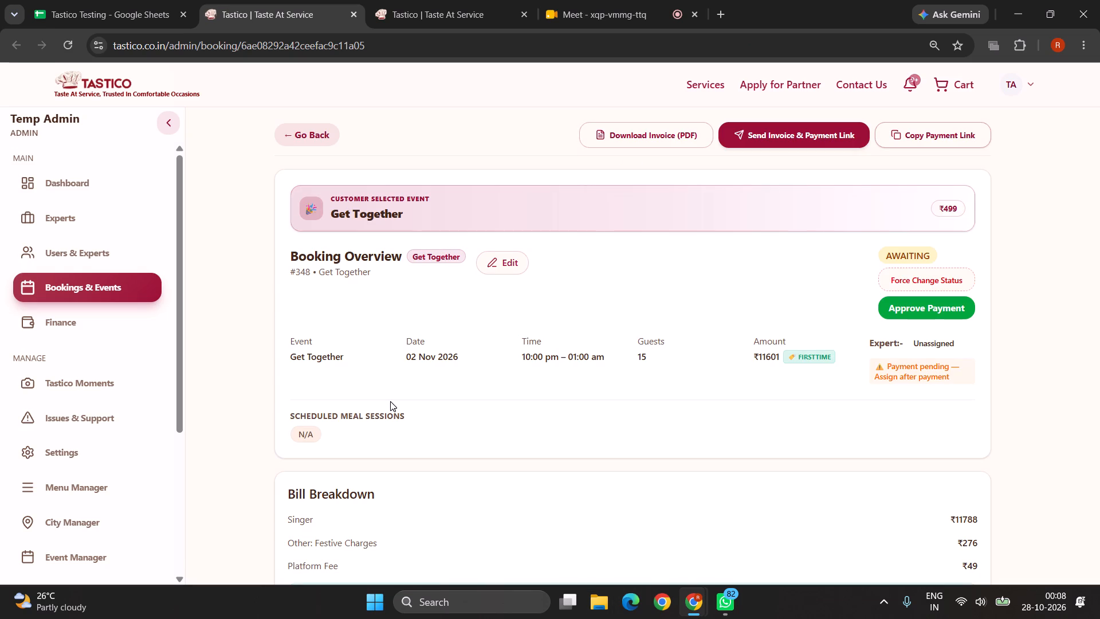
pyautogui.scroll(-4, 498, 216)
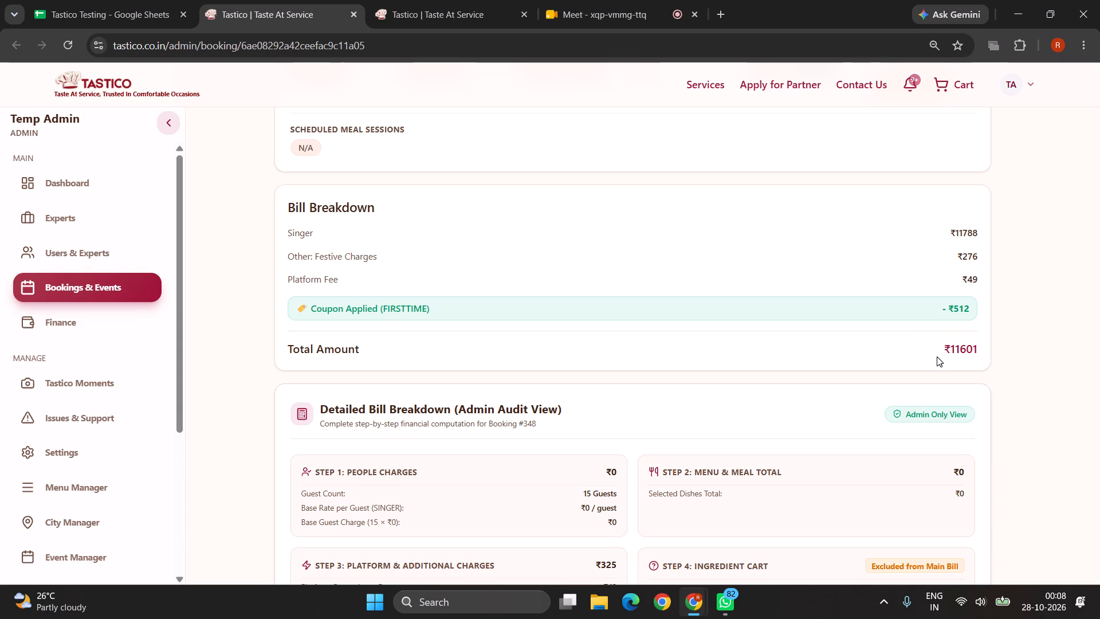
pyautogui.scroll(-4, 938, 356)
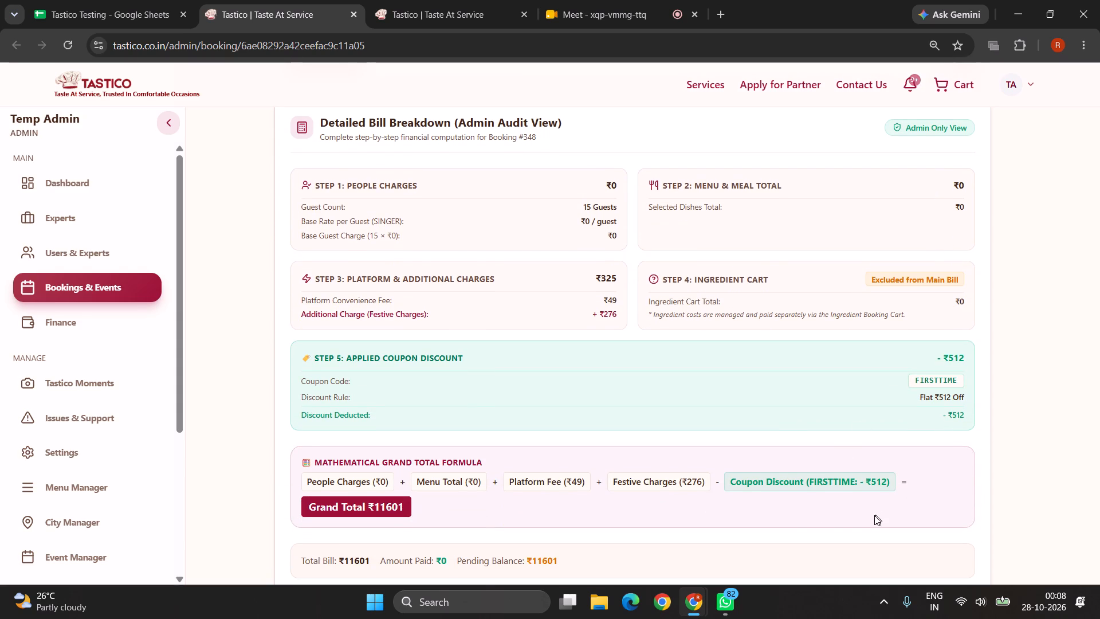
pyautogui.scroll(-2, 793, 524)
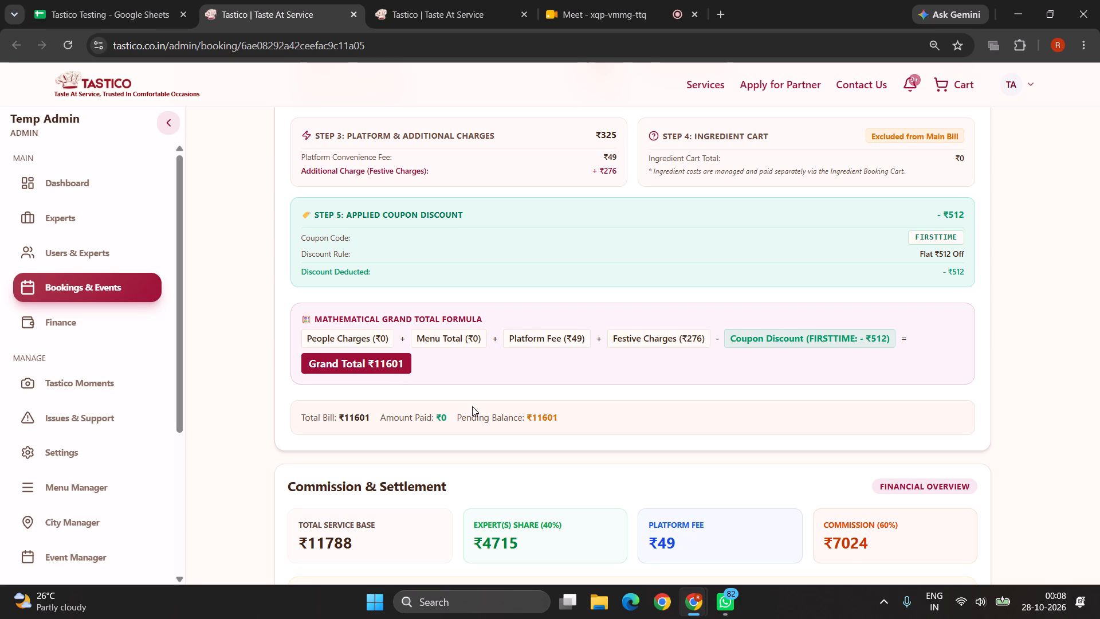
pyautogui.scroll(-1, 473, 406)
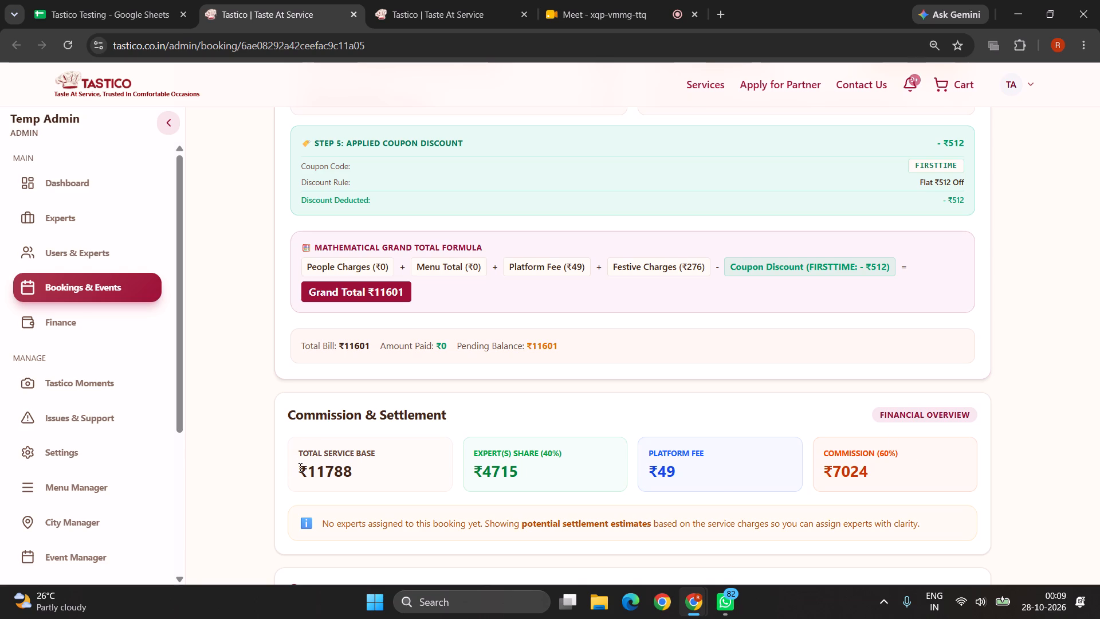
pyautogui.scroll(-1, 300, 463)
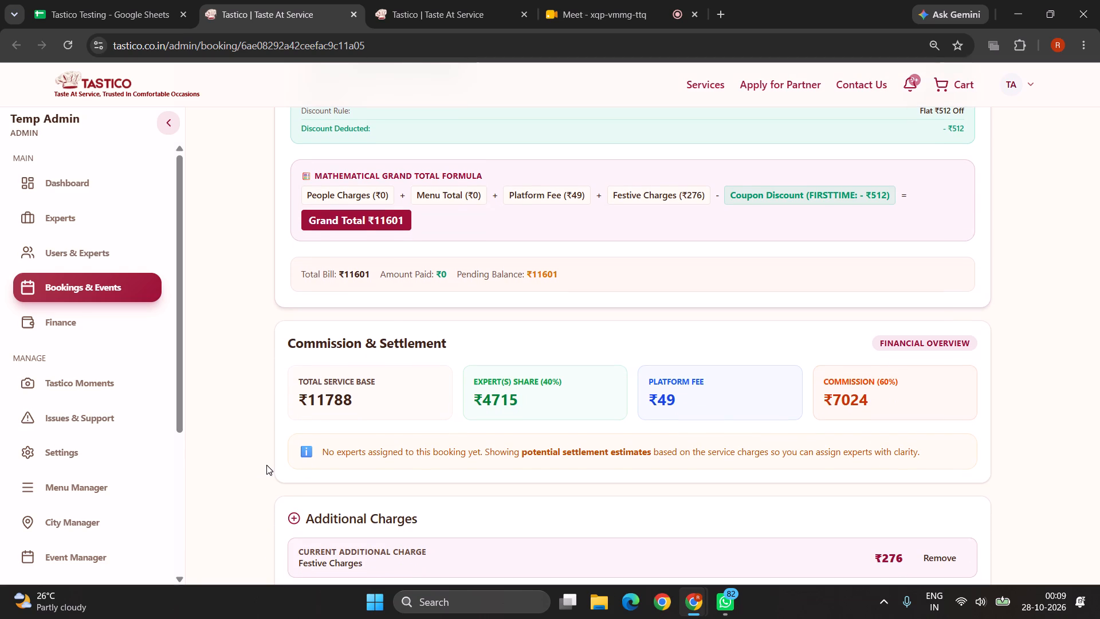
pyautogui.scroll(-6, 105, 488)
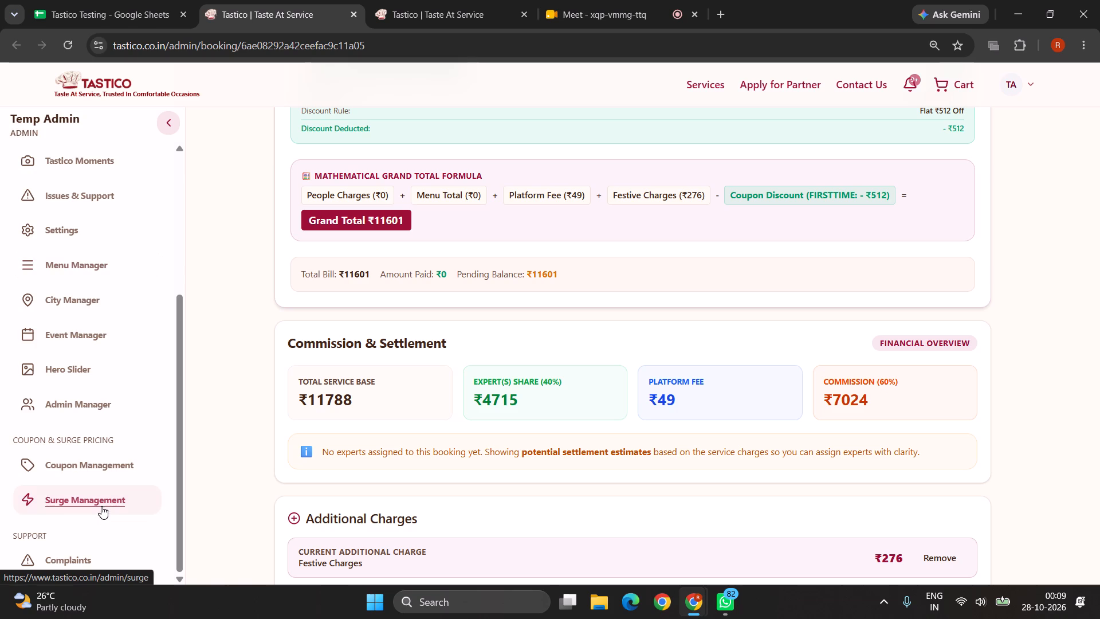
pyautogui.scroll(-3, 109, 527)
pyautogui.scroll(2, 62, 445)
pyautogui.scroll(3, 357, 419)
pyautogui.scroll(-2, 362, 459)
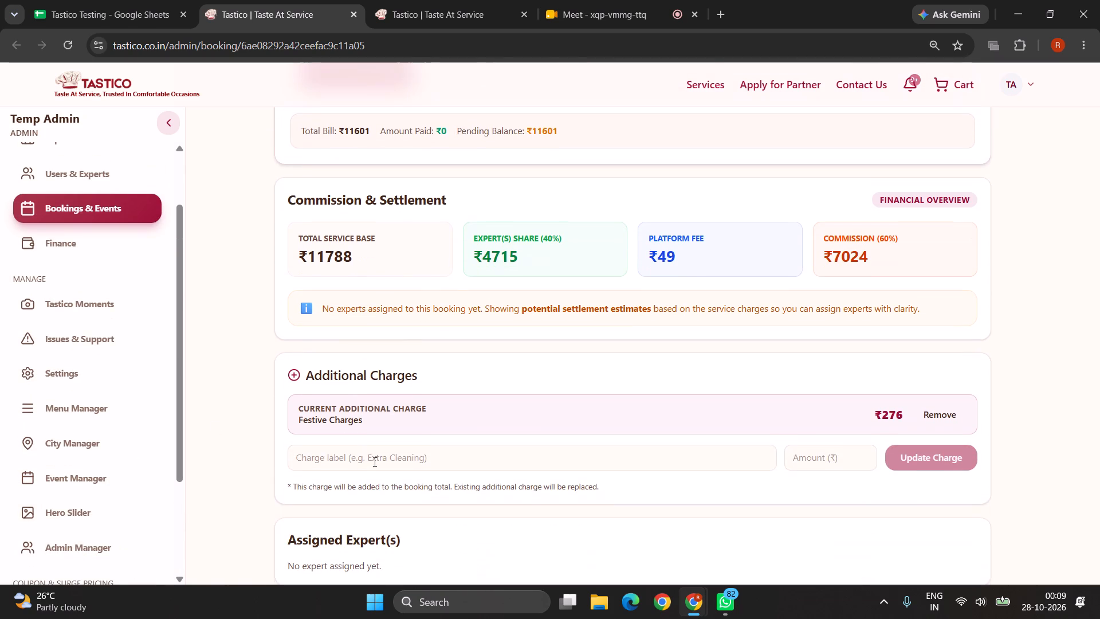
# Compare the Total Service Base in Commission & Settlement with the Singer charge in booking 348's Bill Breakdown.
pyautogui.scroll(1, 379, 461)
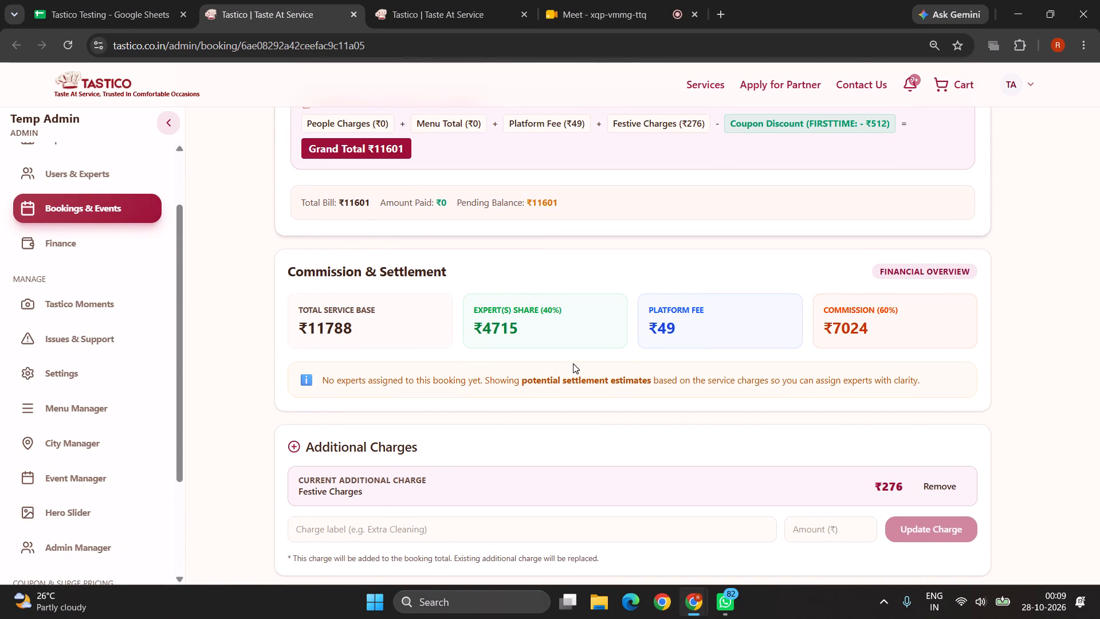
pyautogui.scroll(2, 573, 363)
pyautogui.scroll(-1, 571, 363)
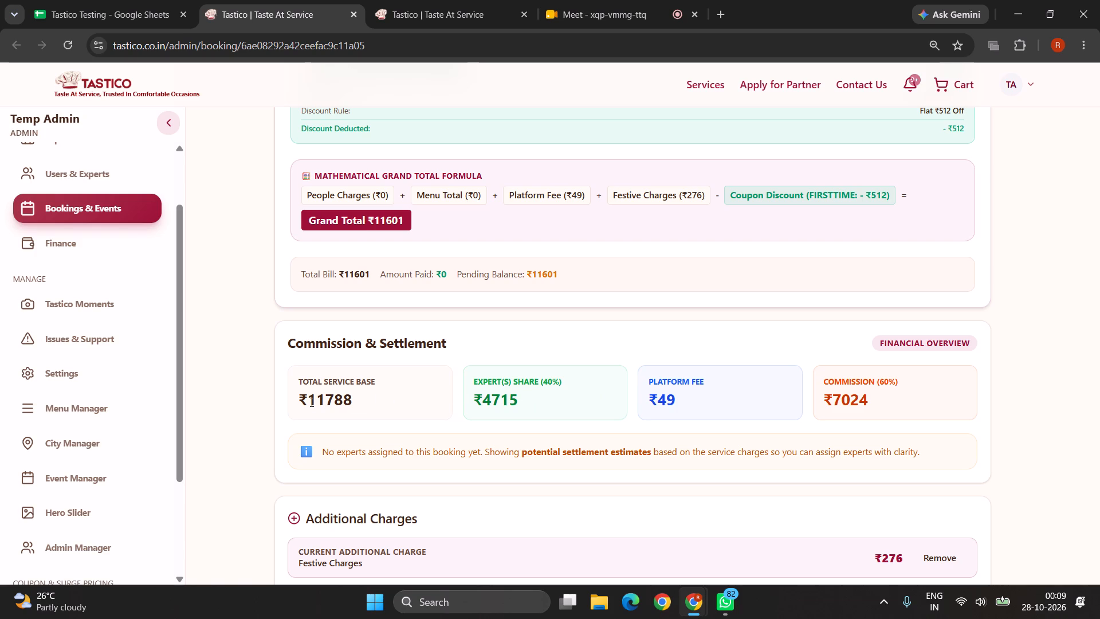
pyautogui.scroll(1, 343, 397)
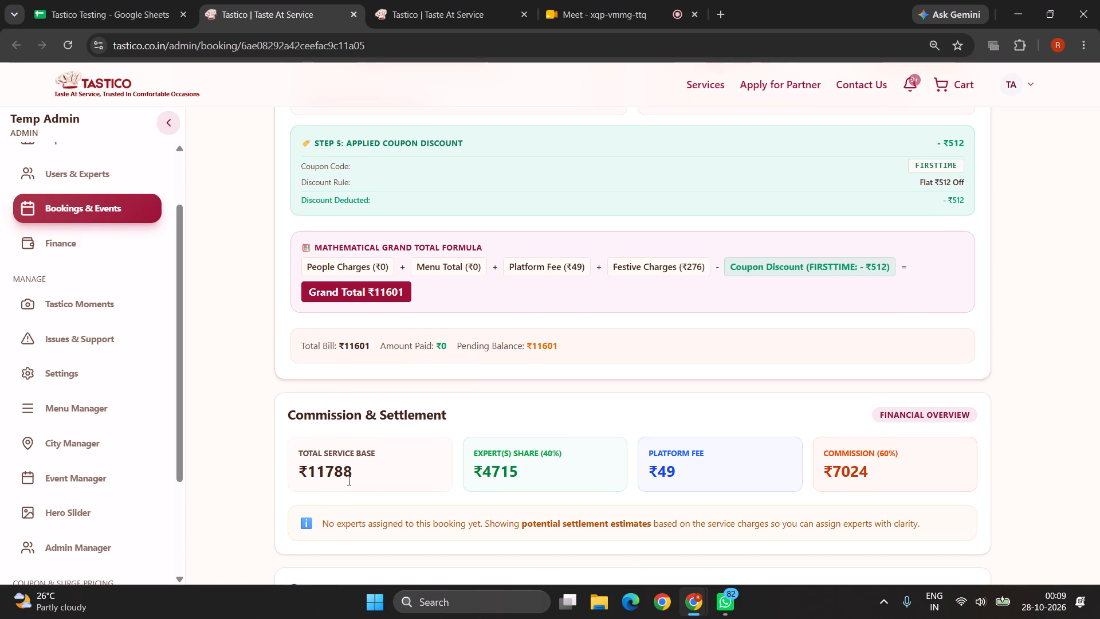
pyautogui.scroll(7, 348, 480)
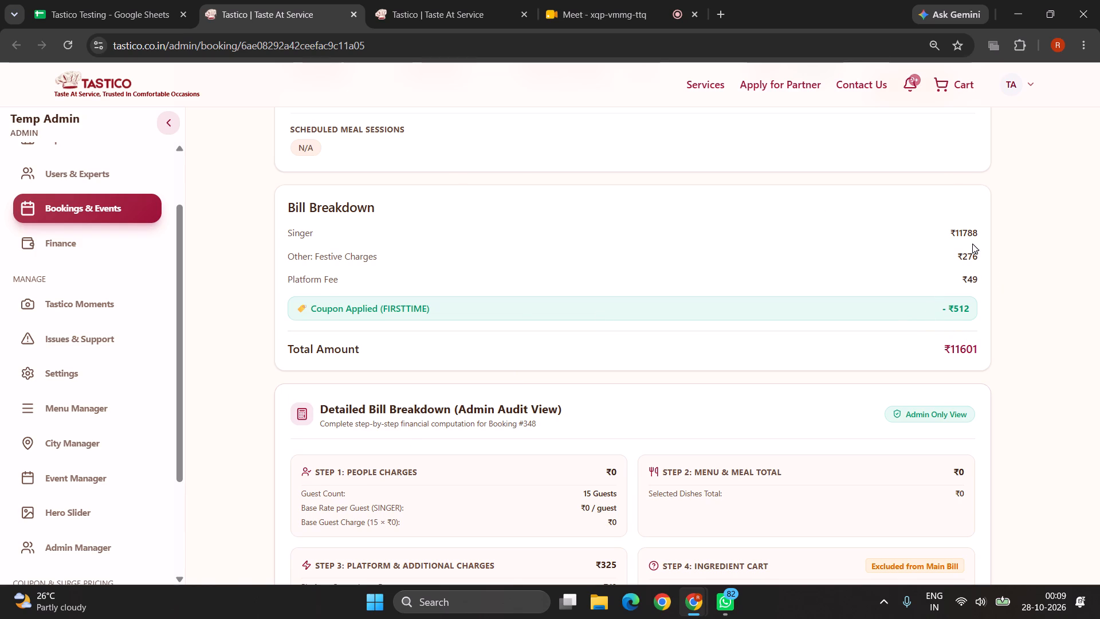
pyautogui.scroll(-6, 976, 241)
pyautogui.scroll(-3, 675, 412)
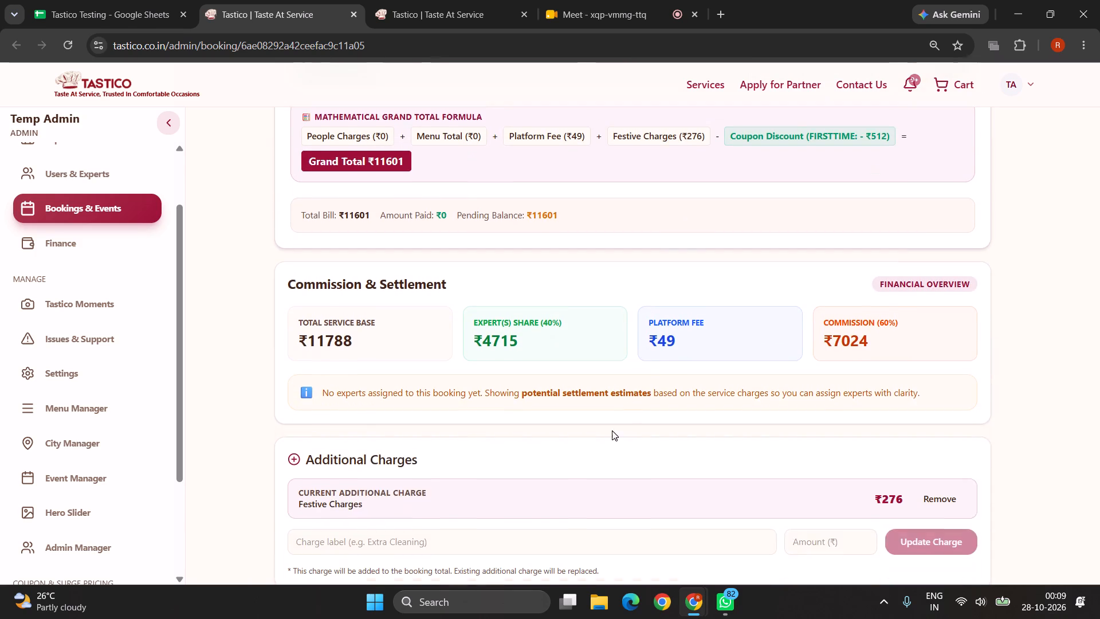
# Check the Bill Breakdown again, highlighting the Singer charge line and the Total Amount figure.
pyautogui.scroll(1, 362, 350)
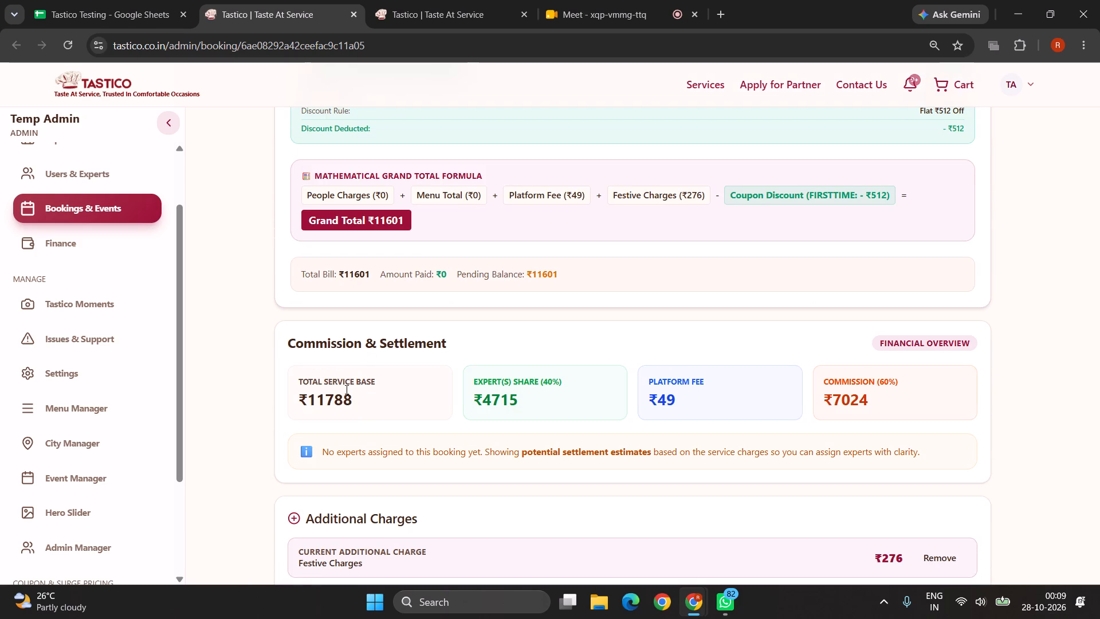
pyautogui.scroll(1, 347, 390)
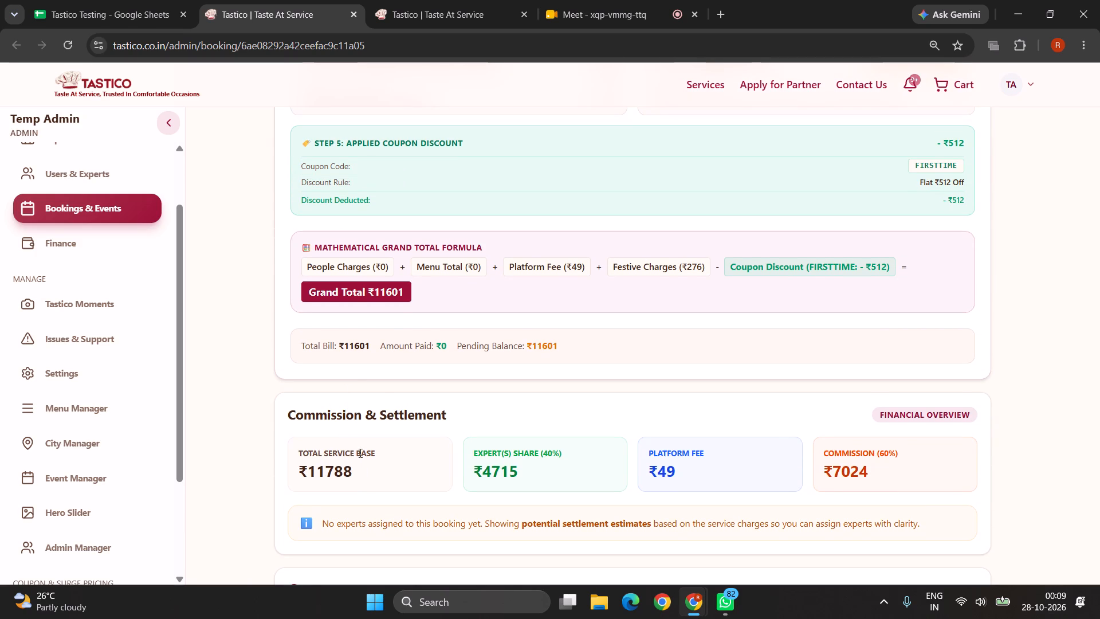
pyautogui.scroll(6, 376, 451)
pyautogui.scroll(2, 854, 259)
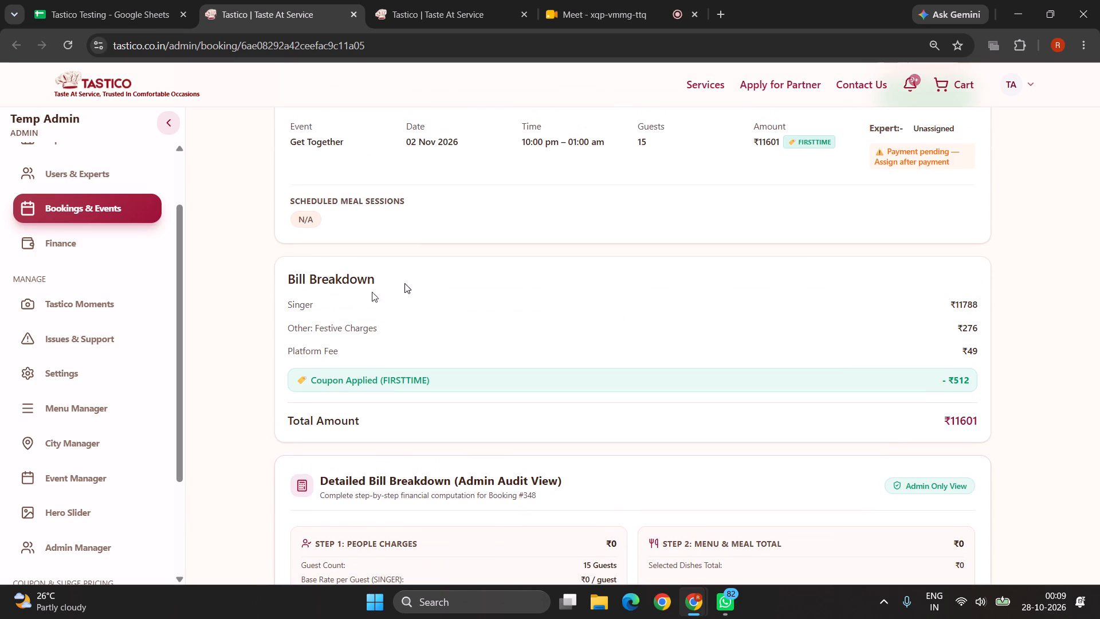
pyautogui.moveTo(290, 309); pyautogui.dragTo(999, 305)
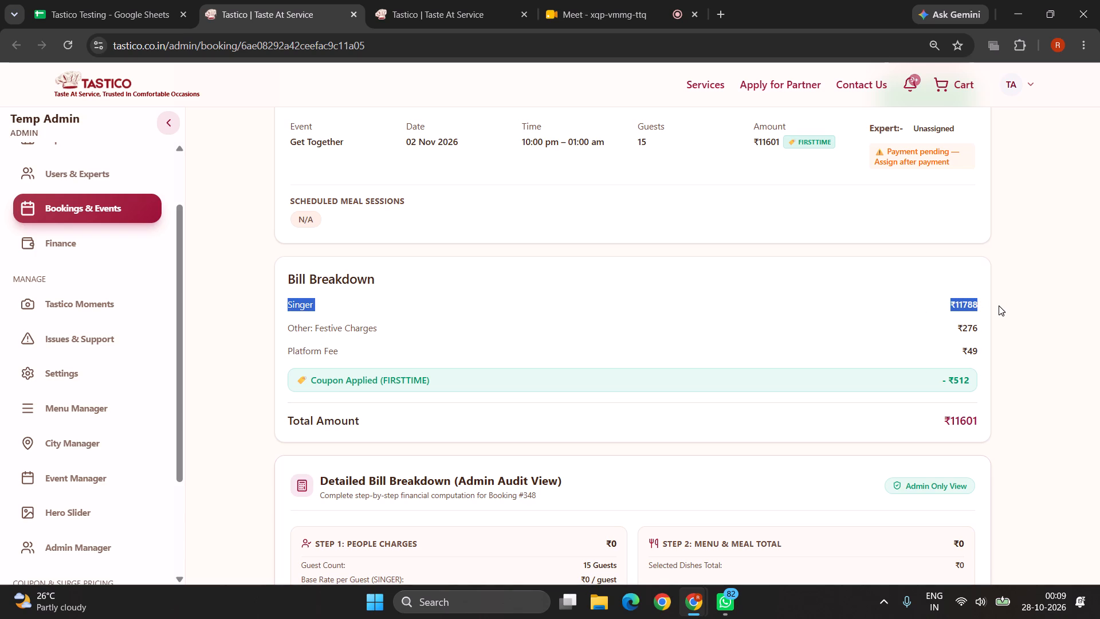
pyautogui.moveTo(999, 305); pyautogui.dragTo(999, 305)
pyautogui.scroll(-2, 1005, 323)
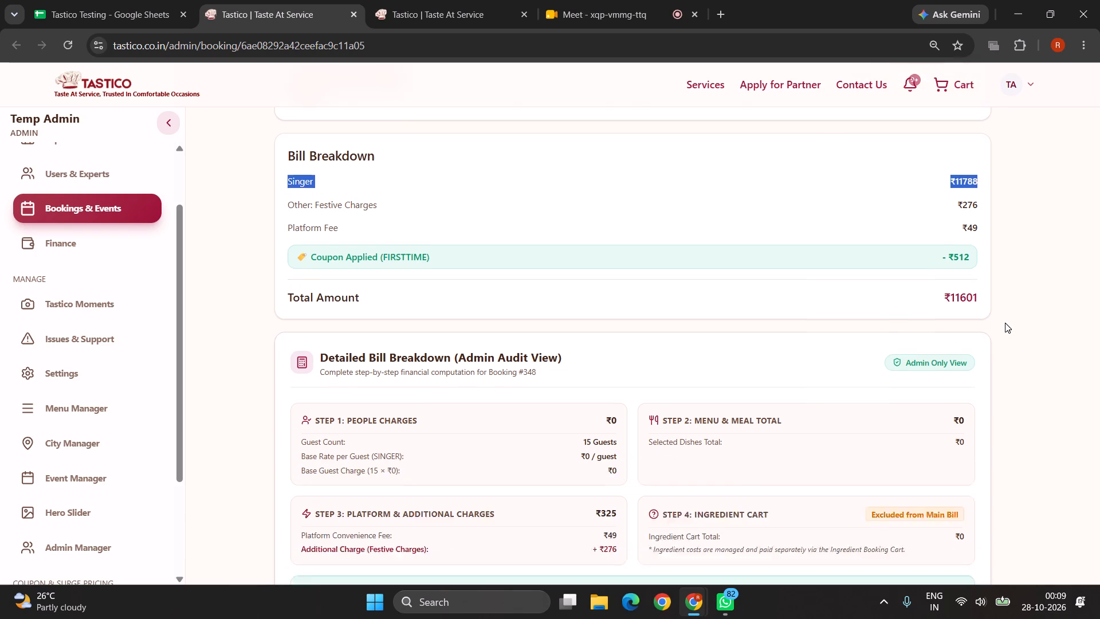
pyautogui.scroll(-2, 1005, 323)
pyautogui.scroll(2, 1005, 323)
pyautogui.moveTo(940, 277); pyautogui.dragTo(992, 277)
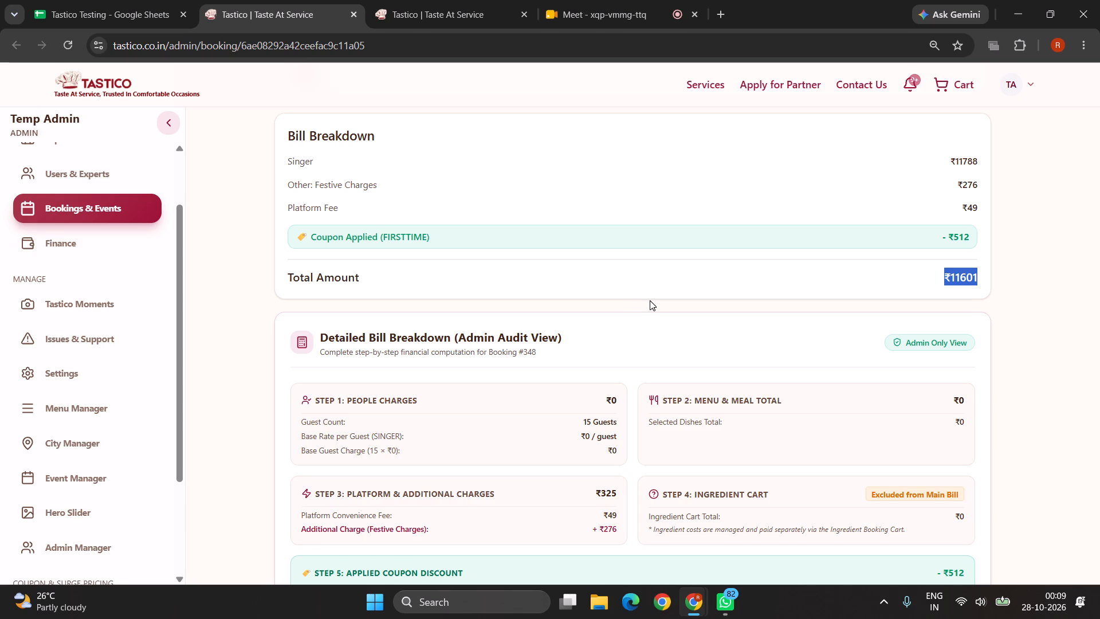
# Examine the Commission & Settlement section against the grand total formula, highlighting the section heading and the Total Service Base.
pyautogui.scroll(-6, 650, 300)
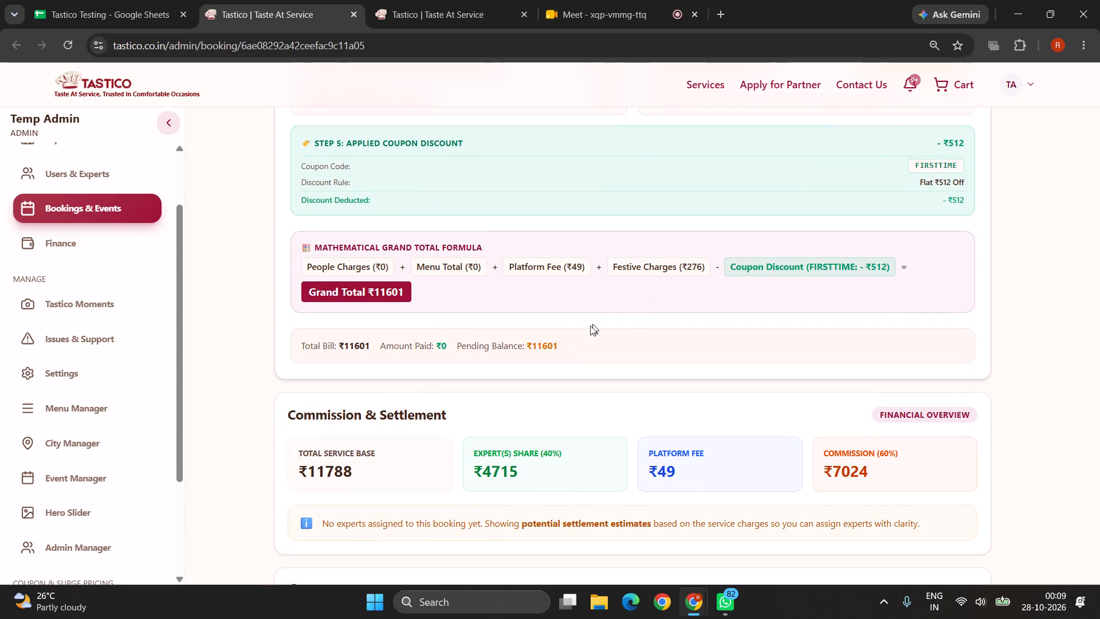
pyautogui.scroll(-2, 572, 335)
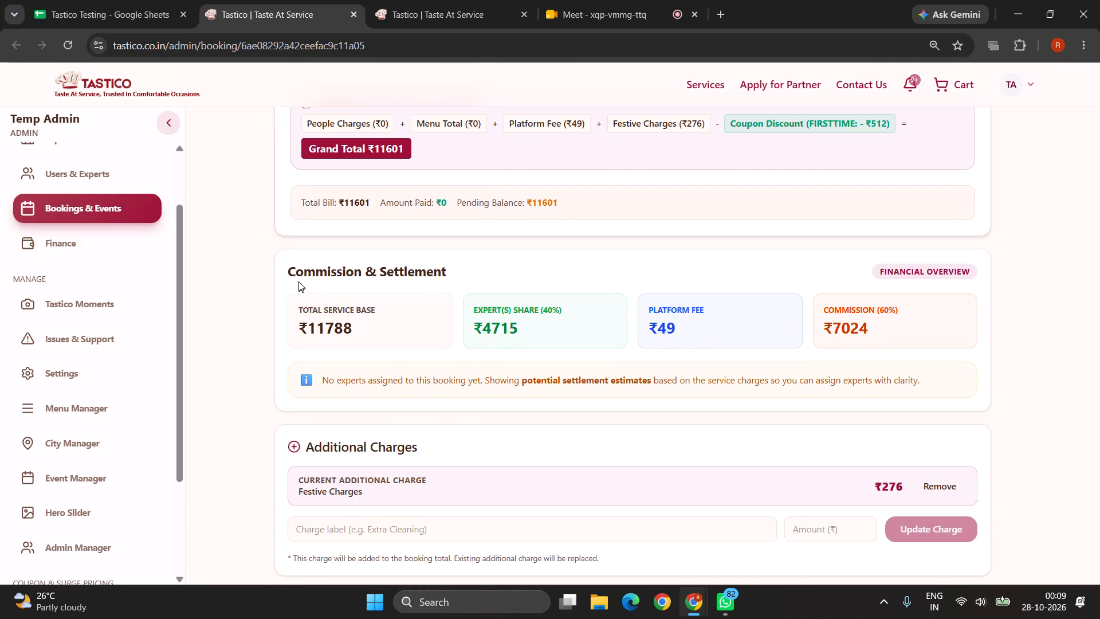
pyautogui.moveTo(284, 272); pyautogui.dragTo(505, 275)
pyautogui.click(504, 276)
pyautogui.moveTo(295, 307); pyautogui.dragTo(370, 309)
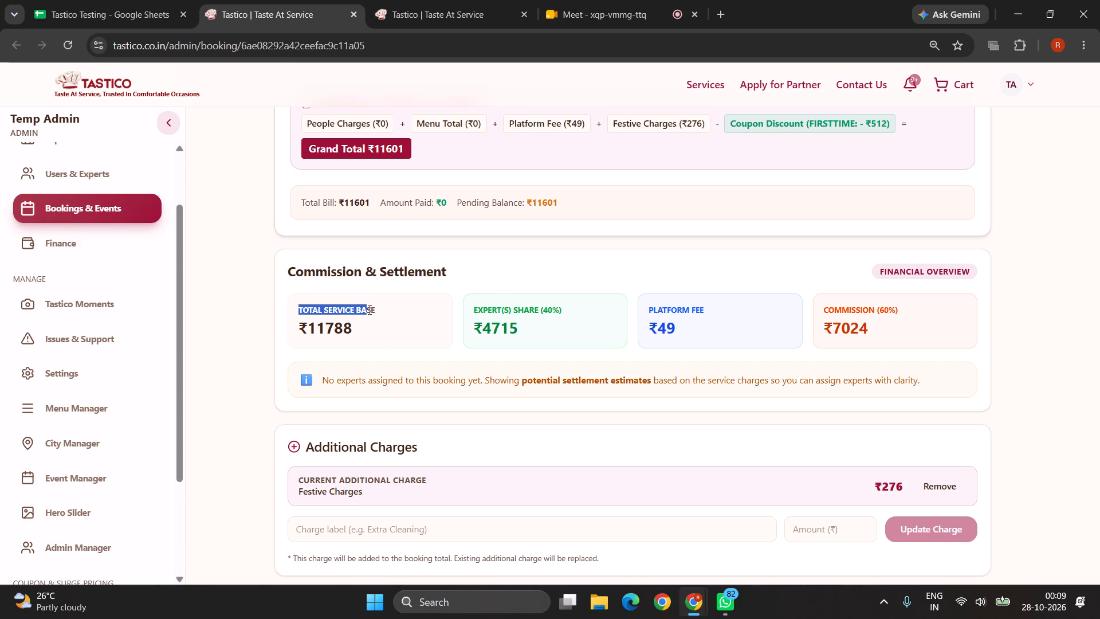
pyautogui.moveTo(370, 309); pyautogui.dragTo(386, 332)
pyautogui.click(415, 326)
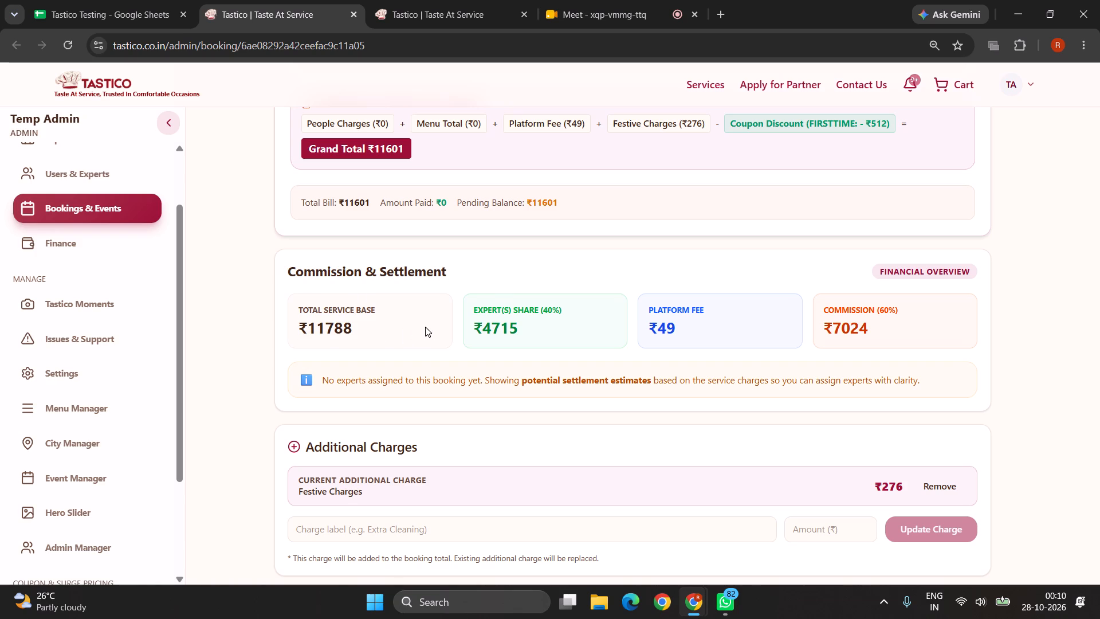
pyautogui.scroll(1, 426, 330)
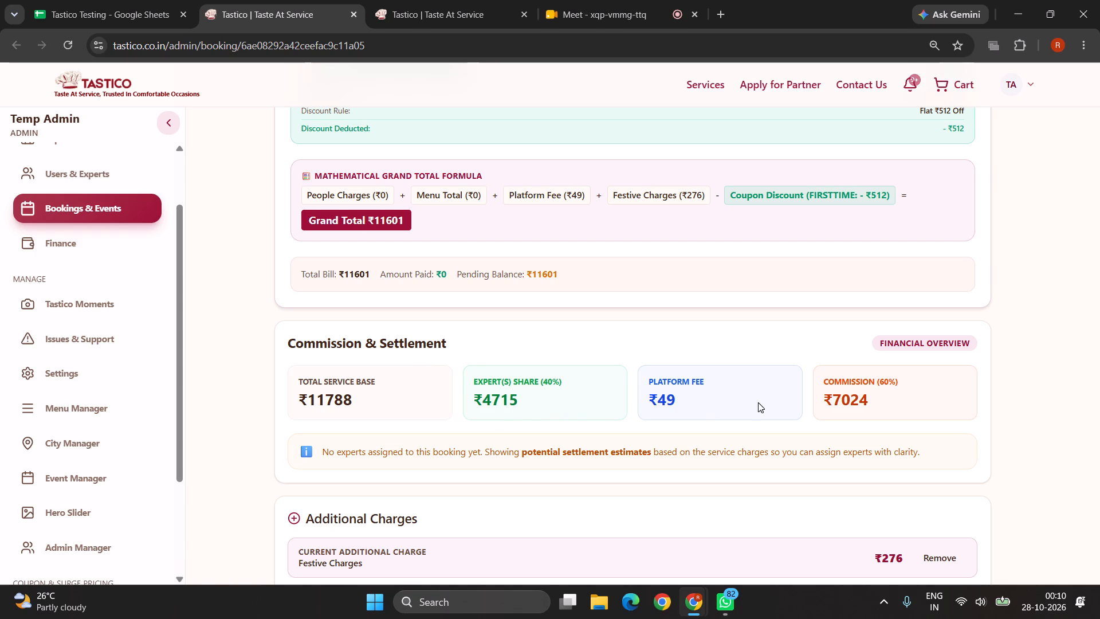
pyautogui.scroll(1, 777, 397)
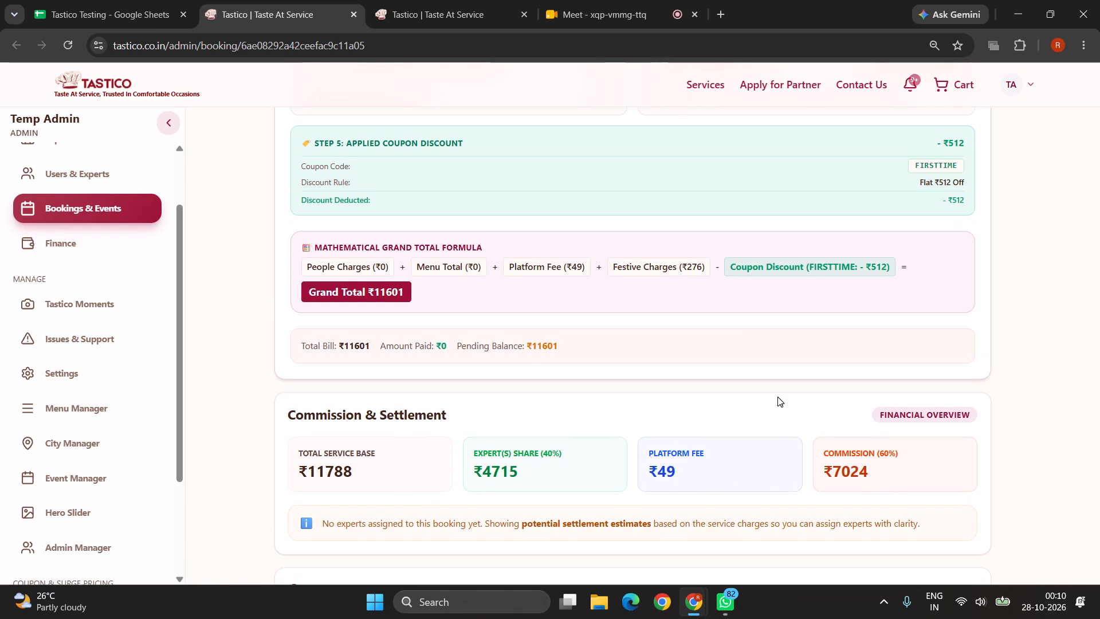
pyautogui.scroll(1, 777, 397)
pyautogui.scroll(-2, 689, 449)
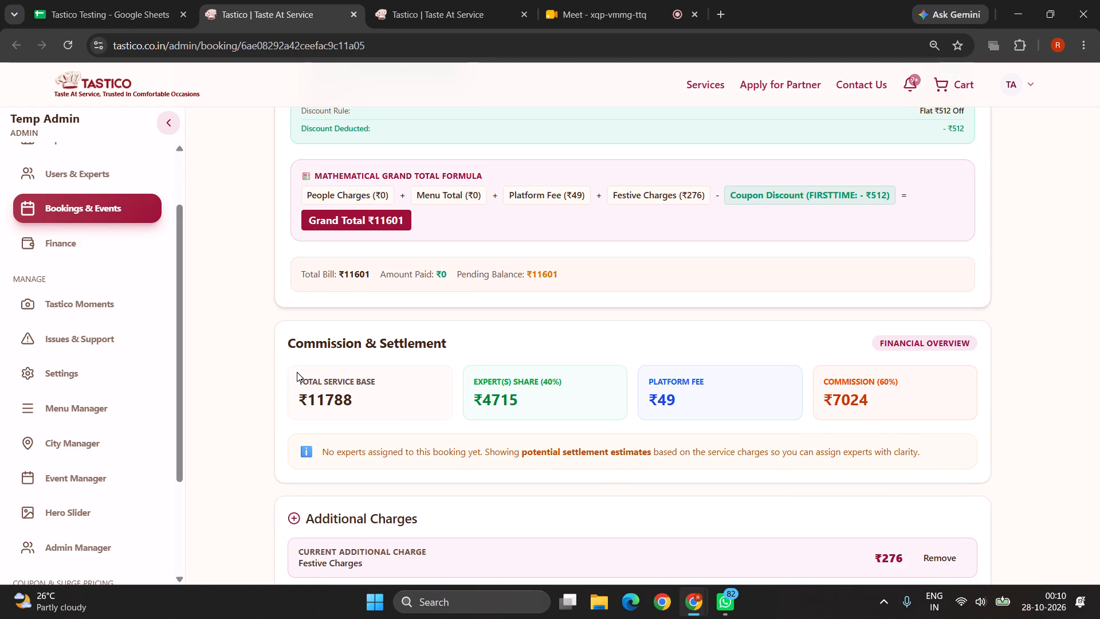
pyautogui.moveTo(296, 377); pyautogui.dragTo(400, 385)
pyautogui.click(401, 385)
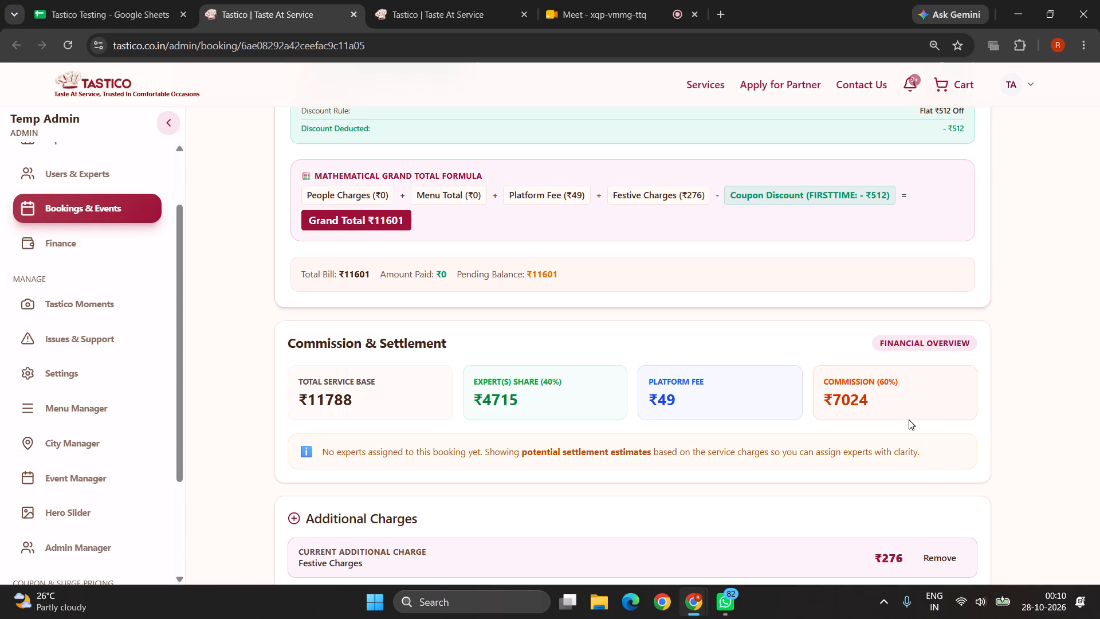
# Recheck the detailed bill breakdown, and highlight the settlement figures from Total Service Base through Commission (60%).
pyautogui.scroll(2, 906, 416)
pyautogui.scroll(-1, 905, 416)
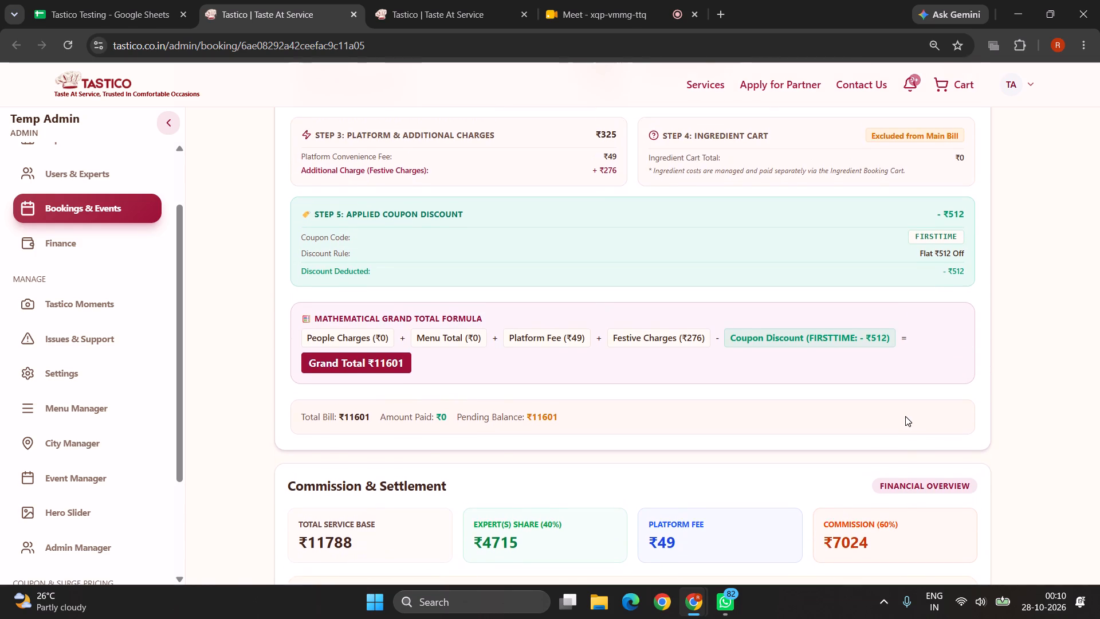
pyautogui.scroll(-1, 905, 416)
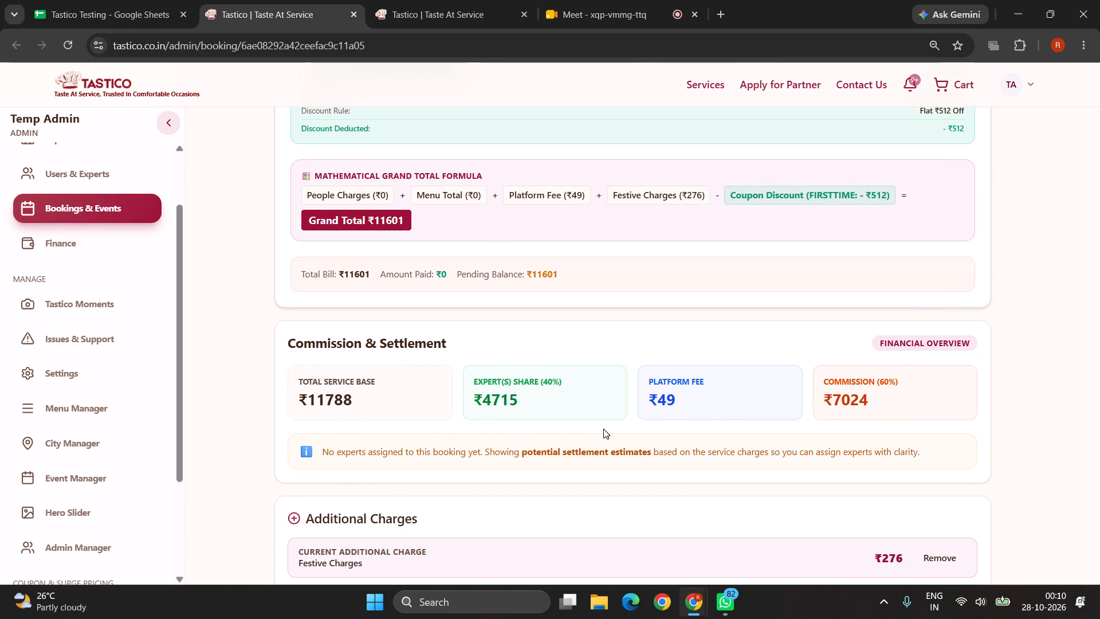
pyautogui.scroll(4, 647, 417)
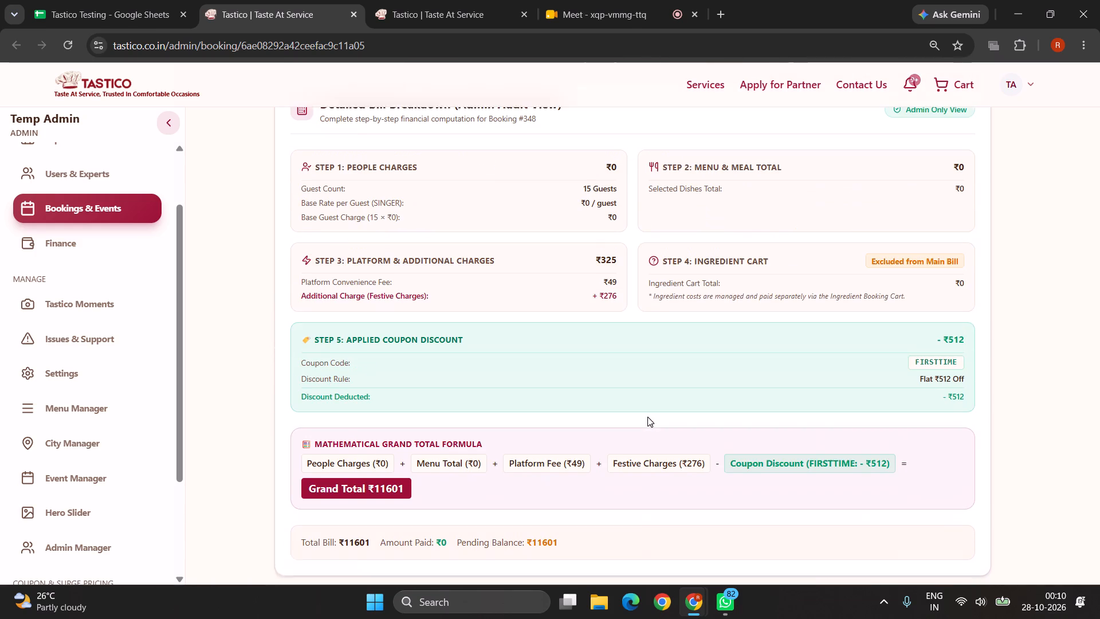
pyautogui.scroll(1, 647, 417)
pyautogui.scroll(-1, 783, 458)
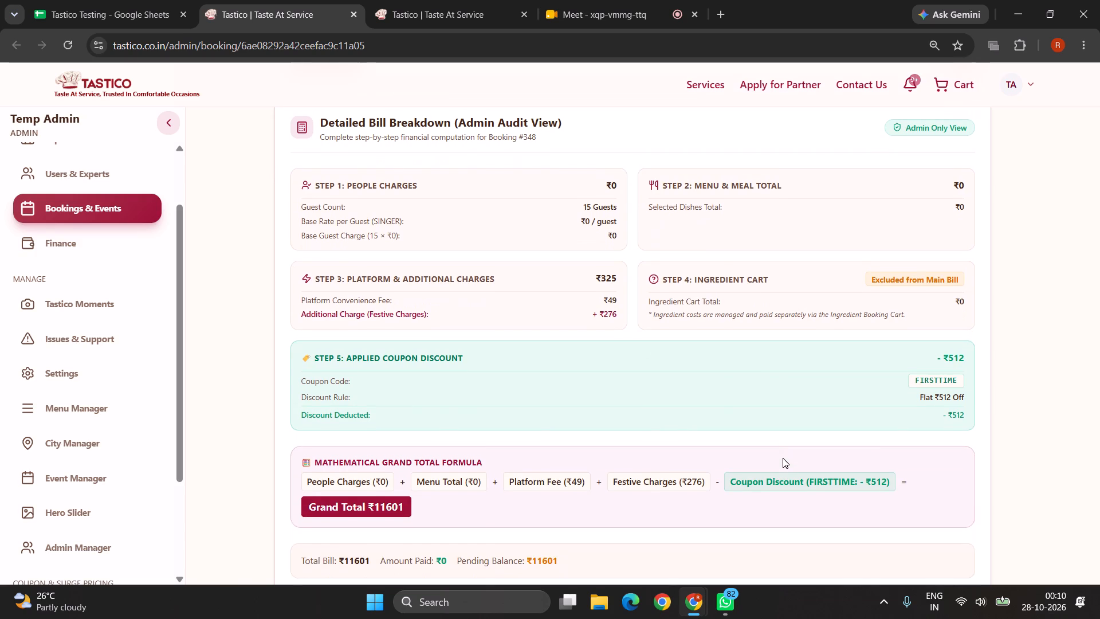
pyautogui.scroll(-4, 803, 453)
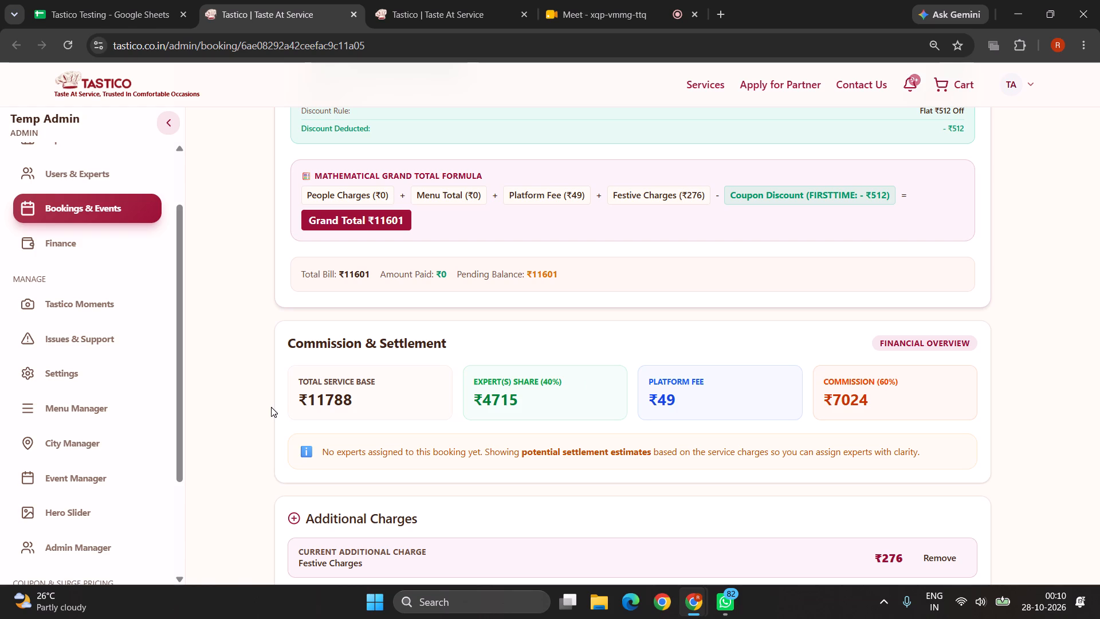
pyautogui.moveTo(270, 406); pyautogui.dragTo(879, 394)
pyautogui.click(881, 395)
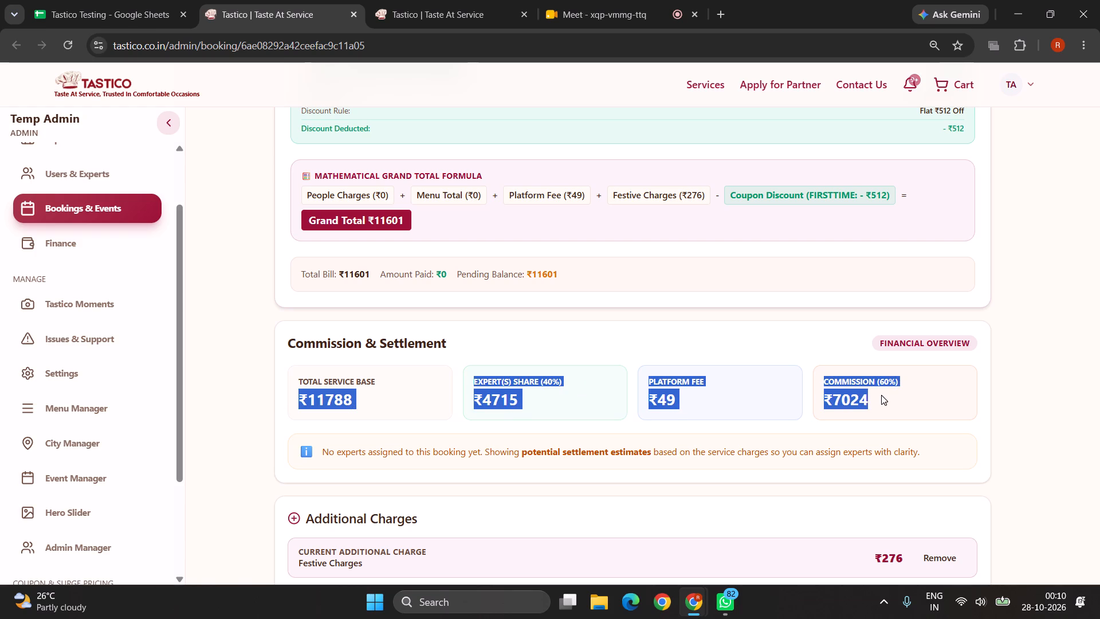
pyautogui.click(881, 395)
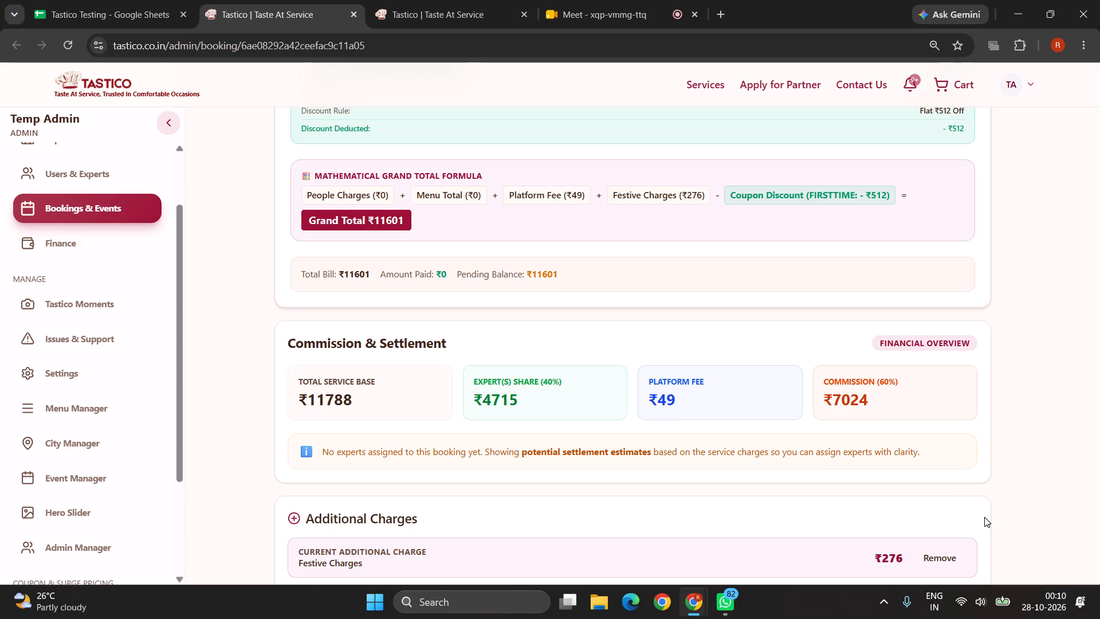
# Examine booking 348's Commission & Settlement and Additional Charges sections against the coupon discount and grand total formula.
pyautogui.scroll(-2, 984, 517)
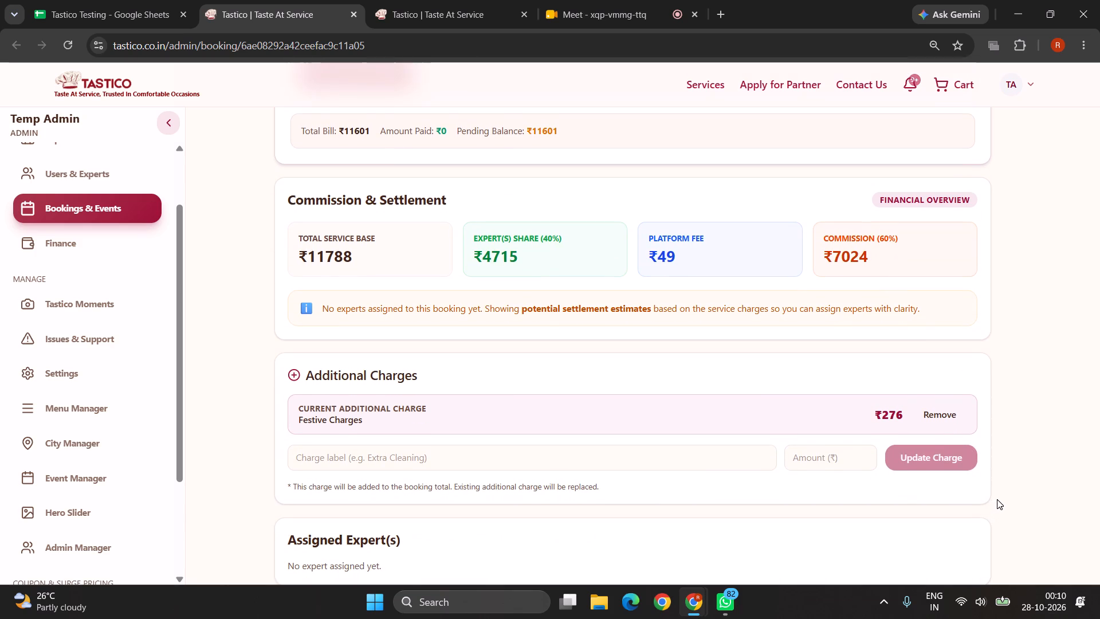
pyautogui.scroll(5, 997, 499)
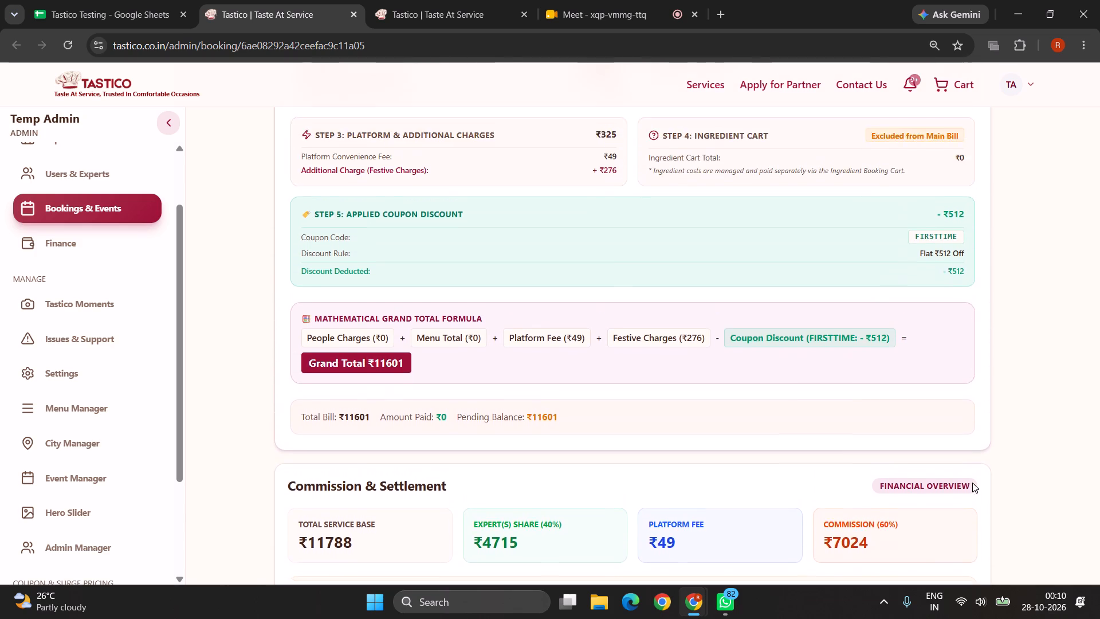
pyautogui.scroll(-2, 878, 473)
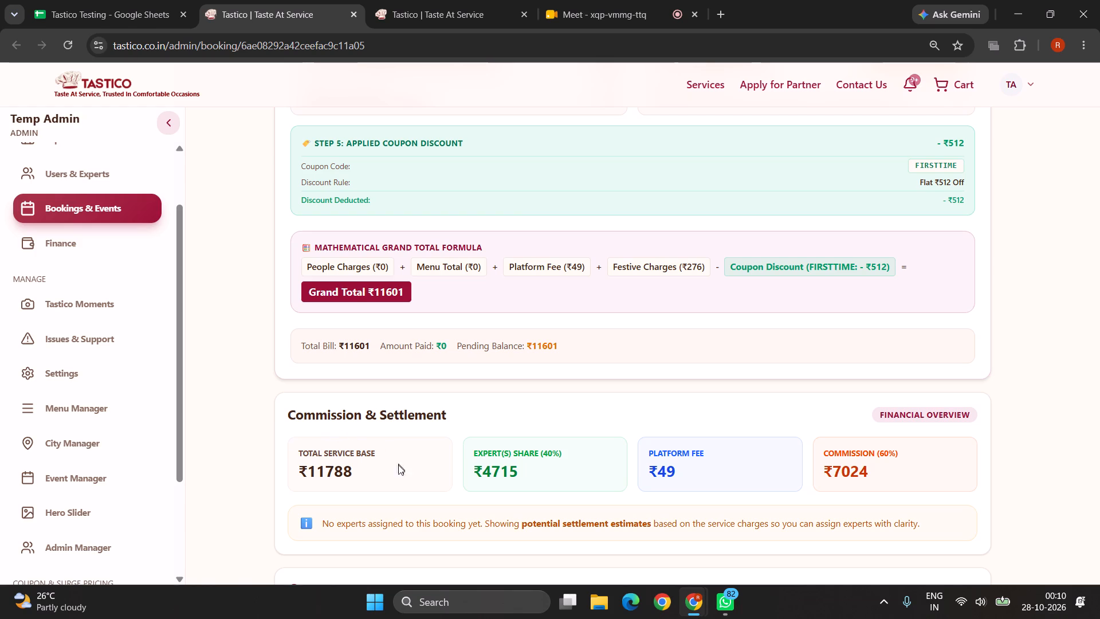
pyautogui.click(286, 406)
# Copy booking 348's admin page link into the Module/Page Link cell of row 183 in the Tastico Testing sheet, below item 174.
pyautogui.click(457, 42)
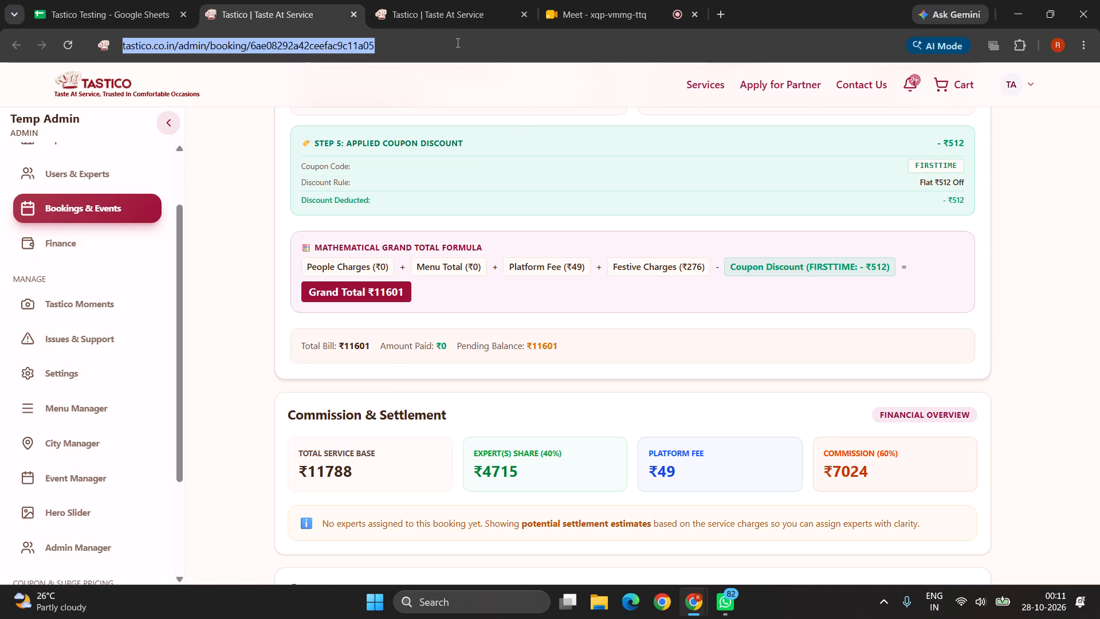
pyautogui.hotkey('ctrl', 'c')
pyautogui.click(62, 0)
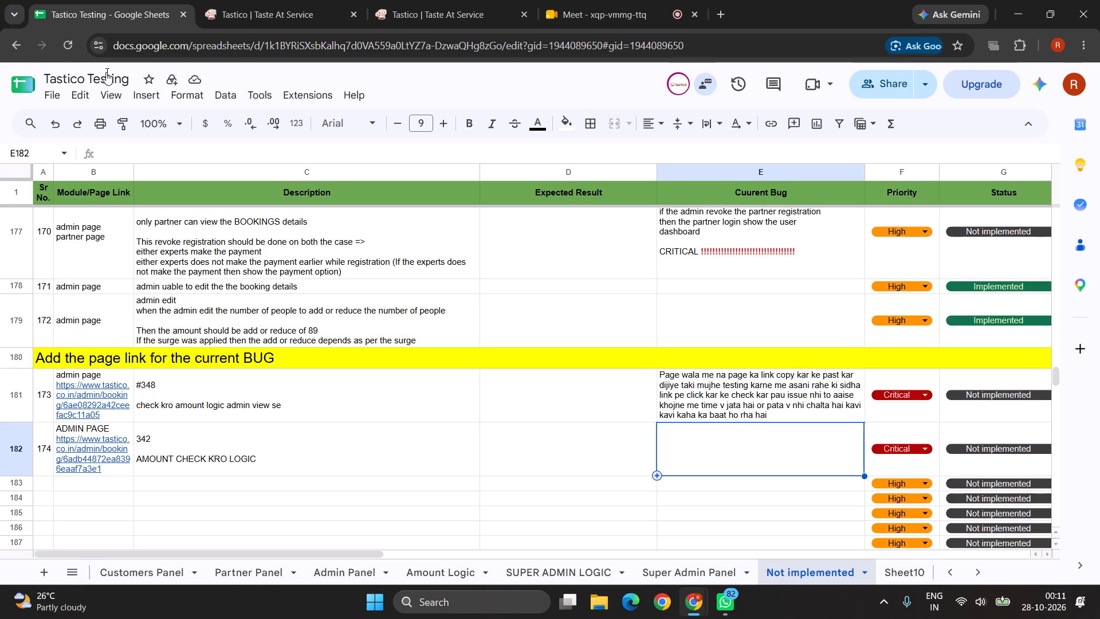
pyautogui.scroll(-2, 307, 411)
pyautogui.scroll(1, 294, 395)
pyautogui.click(85, 408)
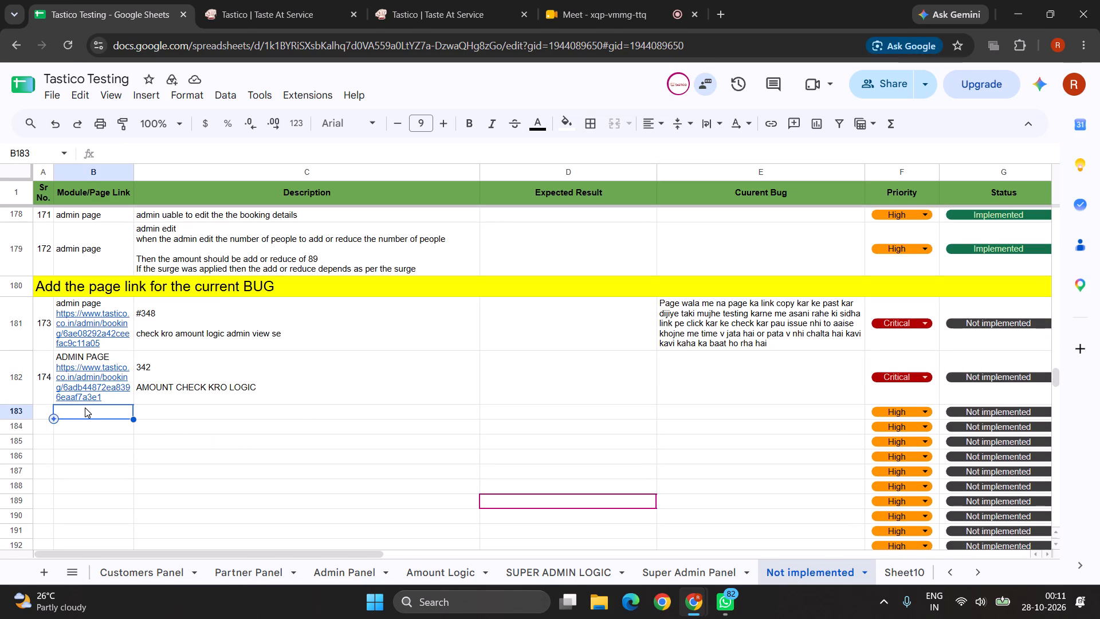
pyautogui.hotkey('ctrl', 'v')
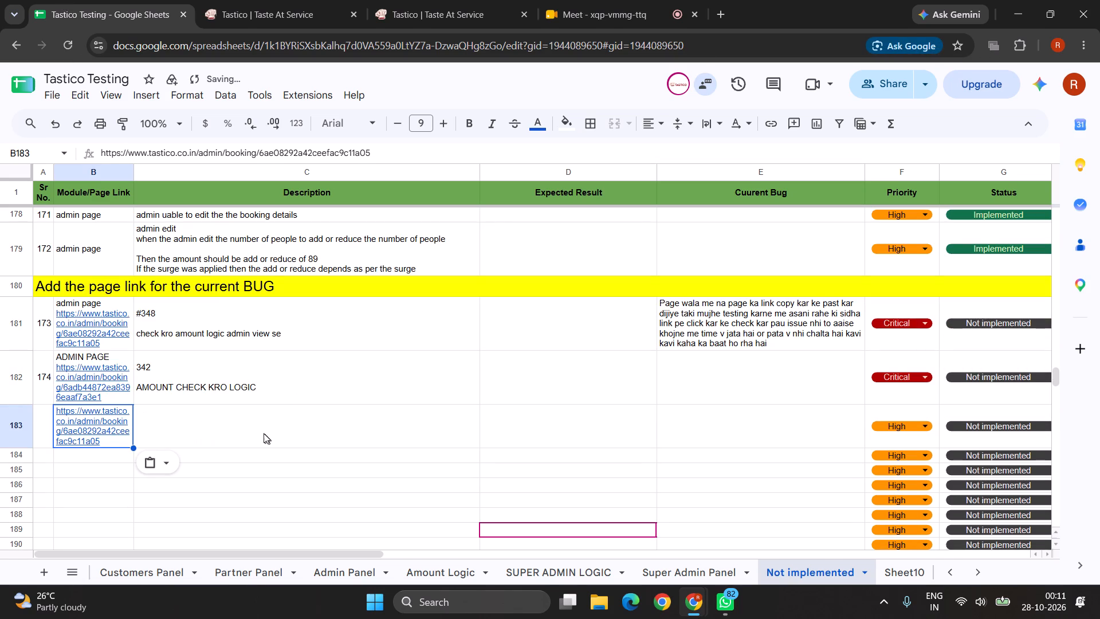
pyautogui.click(242, 429)
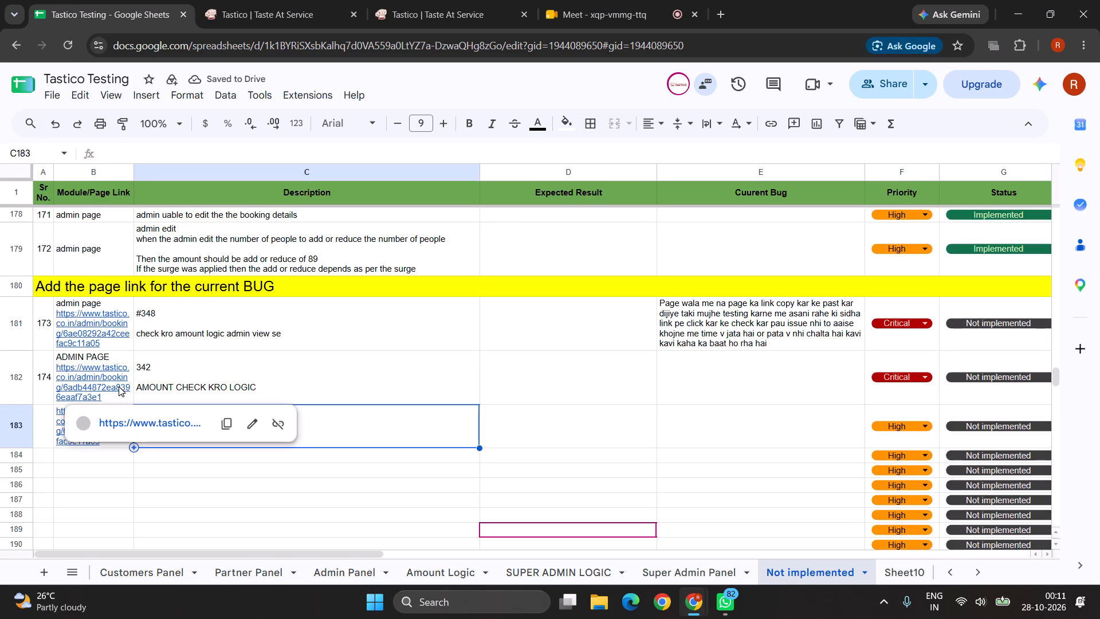
# Open item 174's booking link and review booking 342's overview, Bill Breakdown and Detailed Bill Breakdown.
pyautogui.click(147, 422)
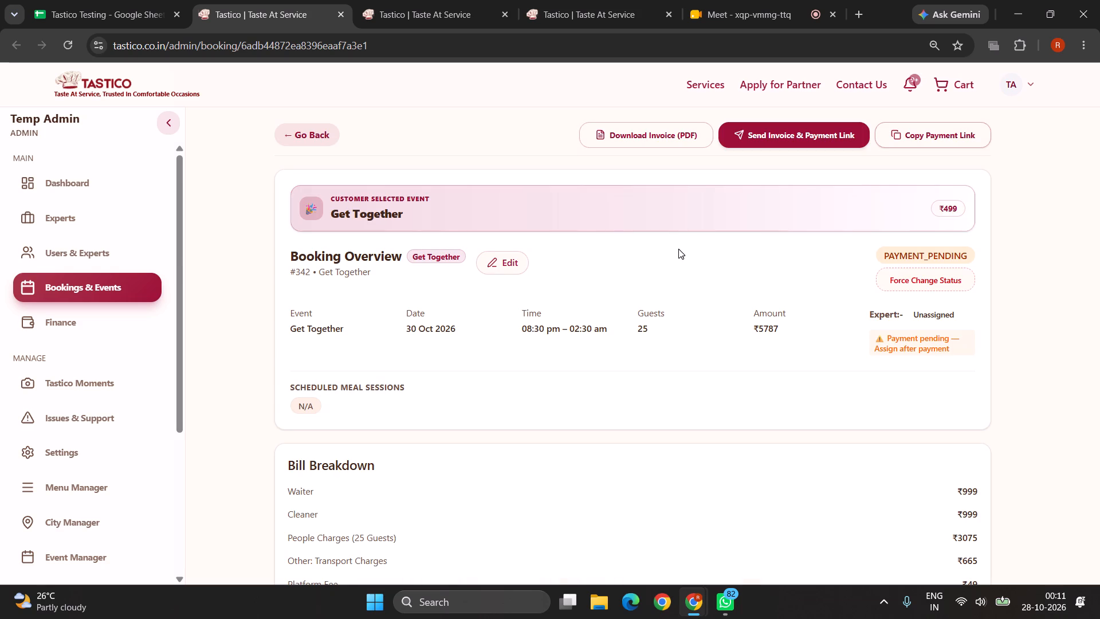
pyautogui.scroll(-3, 679, 250)
pyautogui.scroll(1, 679, 250)
pyautogui.scroll(-1, 679, 250)
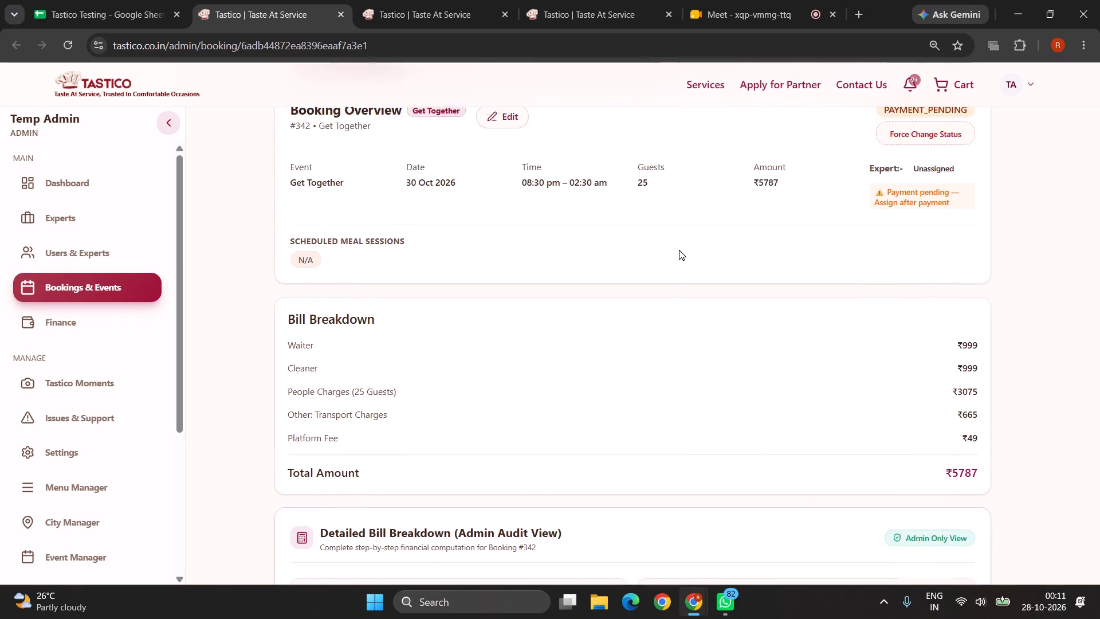
pyautogui.scroll(-4, 679, 250)
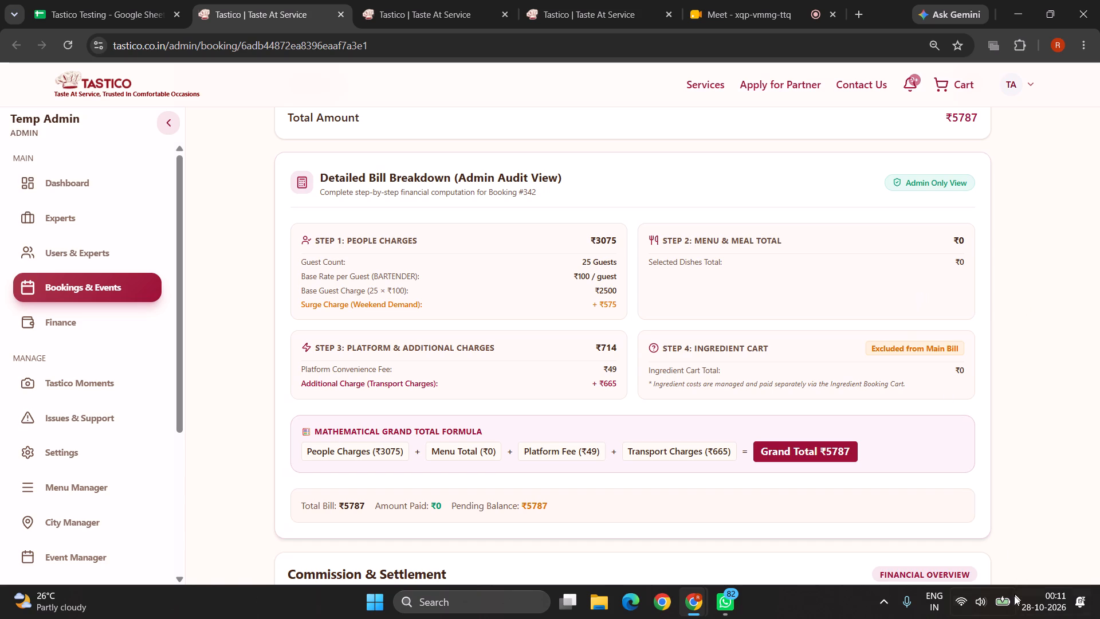
# Set the system sound volume to about two thirds.
pyautogui.click(981, 604)
pyautogui.click(989, 517)
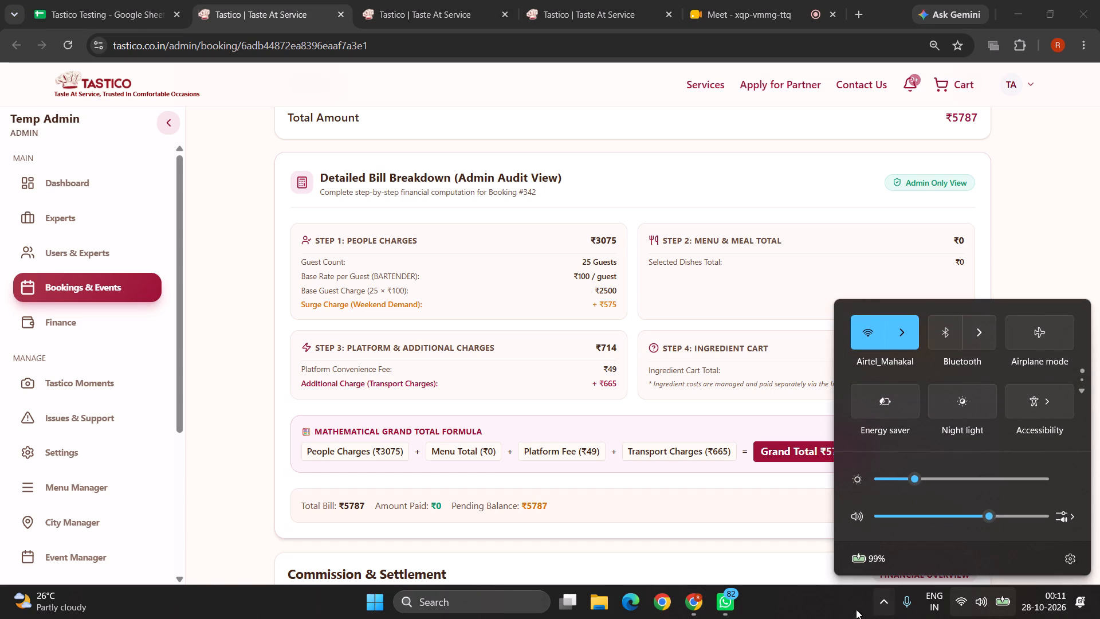
pyautogui.click(832, 609)
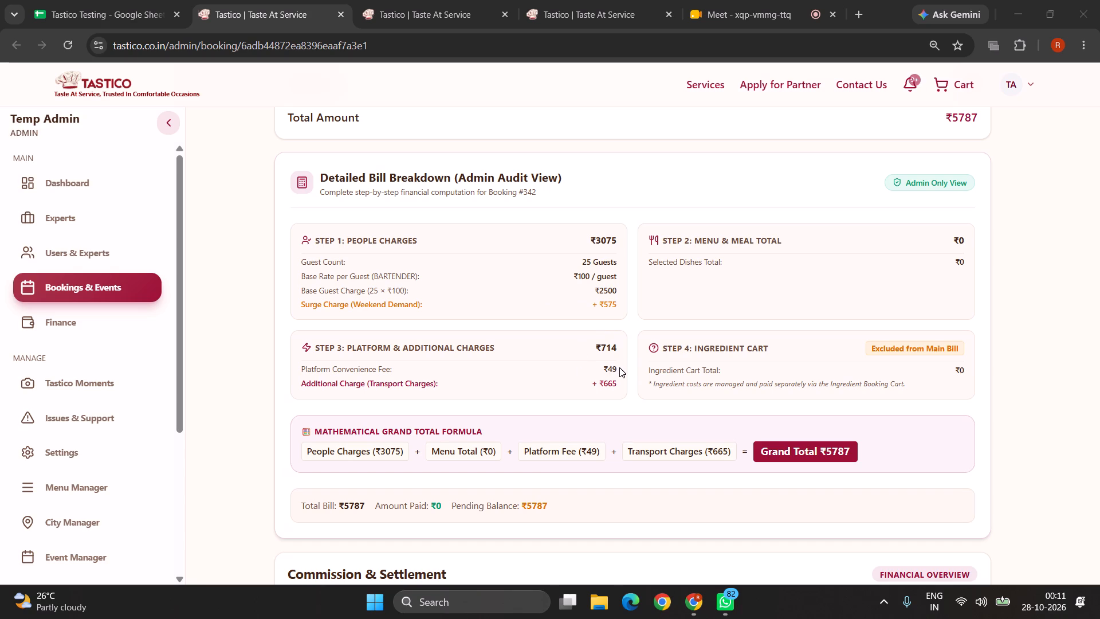
# Examine booking 342's Bill Breakdown, highlighting the staff charge lines and the People Charges amount.
pyautogui.scroll(5, 619, 361)
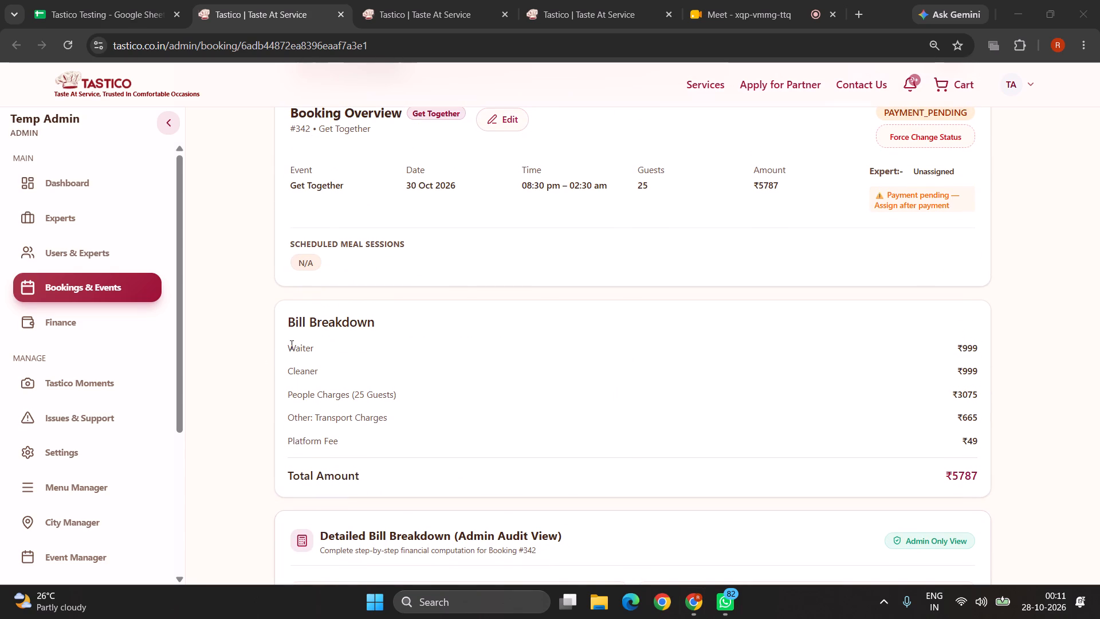
pyautogui.moveTo(290, 344); pyautogui.dragTo(1014, 408)
pyautogui.click(988, 377)
pyautogui.doubleClick(954, 395)
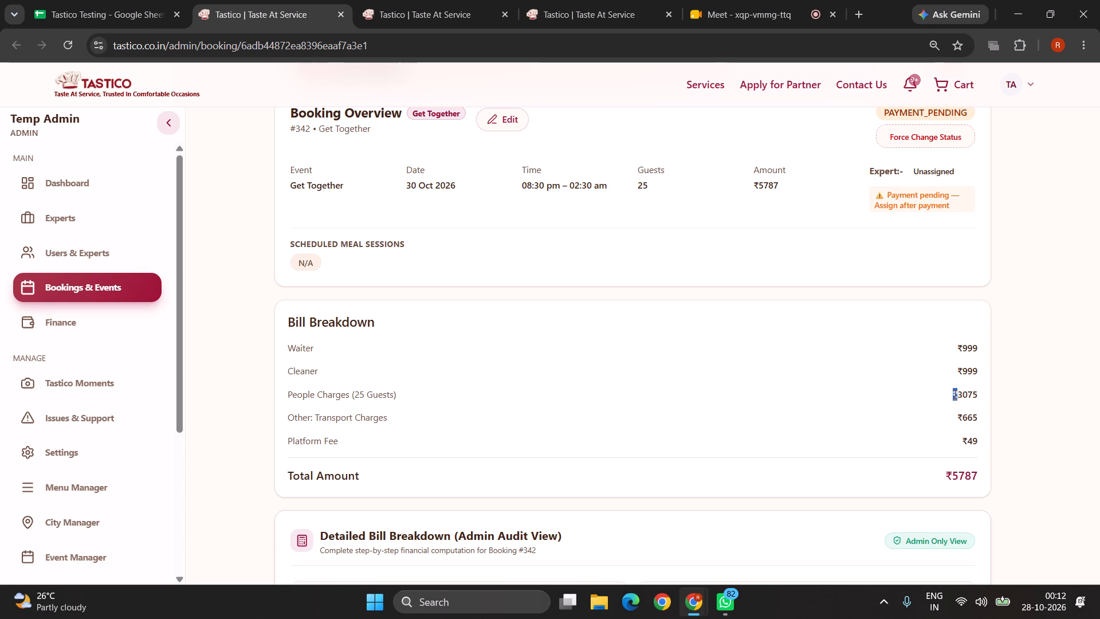
pyautogui.click(950, 395)
pyautogui.moveTo(950, 395); pyautogui.dragTo(973, 395)
pyautogui.click(284, 395)
# Check People Charges in booking 342's Detailed Bill Breakdown, highlighting the Surge Charge (Weekend Demand) line.
pyautogui.scroll(-5, 394, 370)
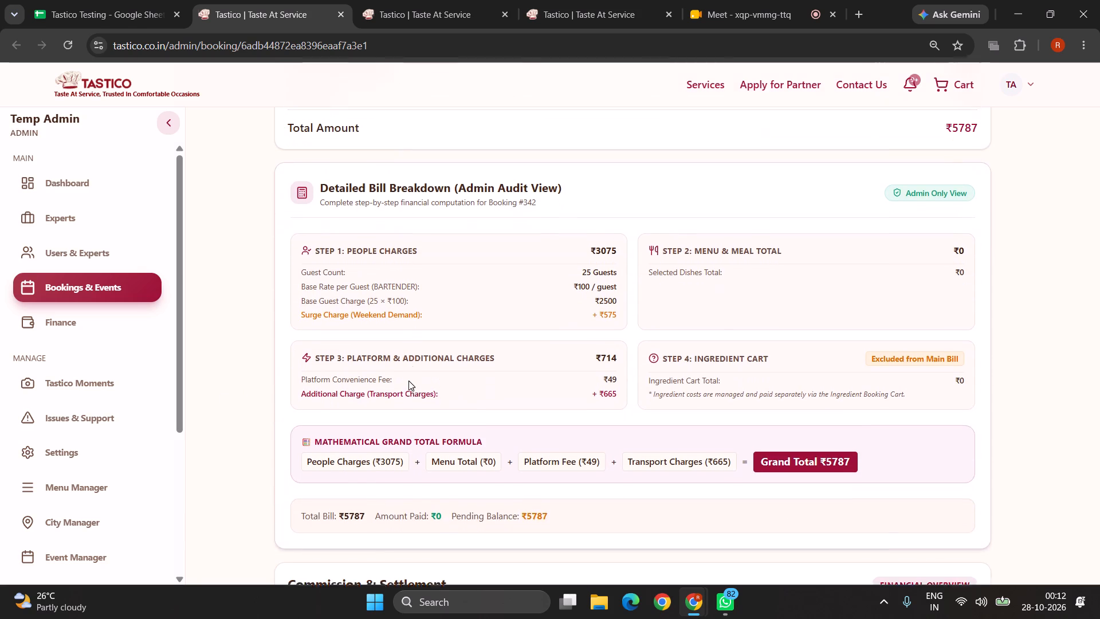
pyautogui.scroll(1, 353, 315)
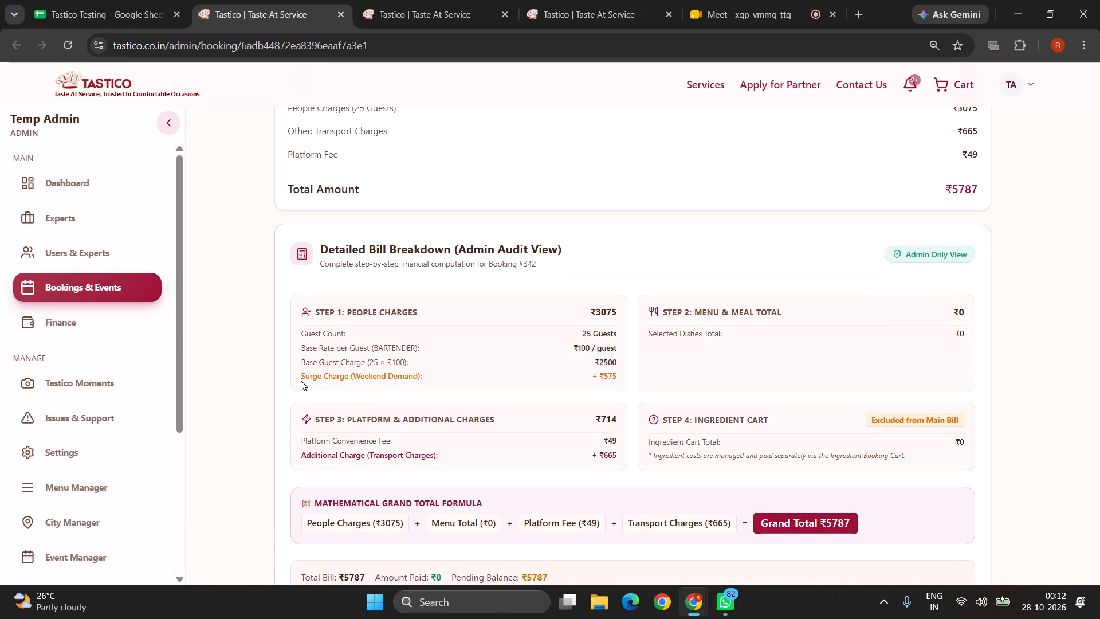
pyautogui.moveTo(299, 381); pyautogui.dragTo(602, 382)
pyautogui.moveTo(607, 380); pyautogui.dragTo(619, 378)
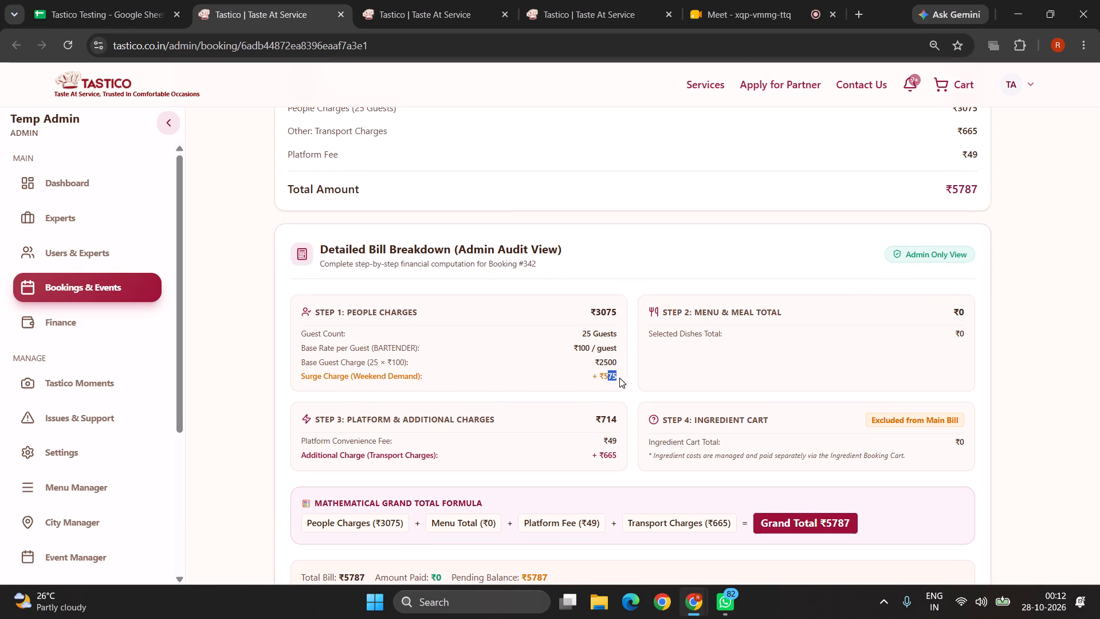
pyautogui.click(620, 378)
pyautogui.moveTo(620, 377); pyautogui.dragTo(293, 384)
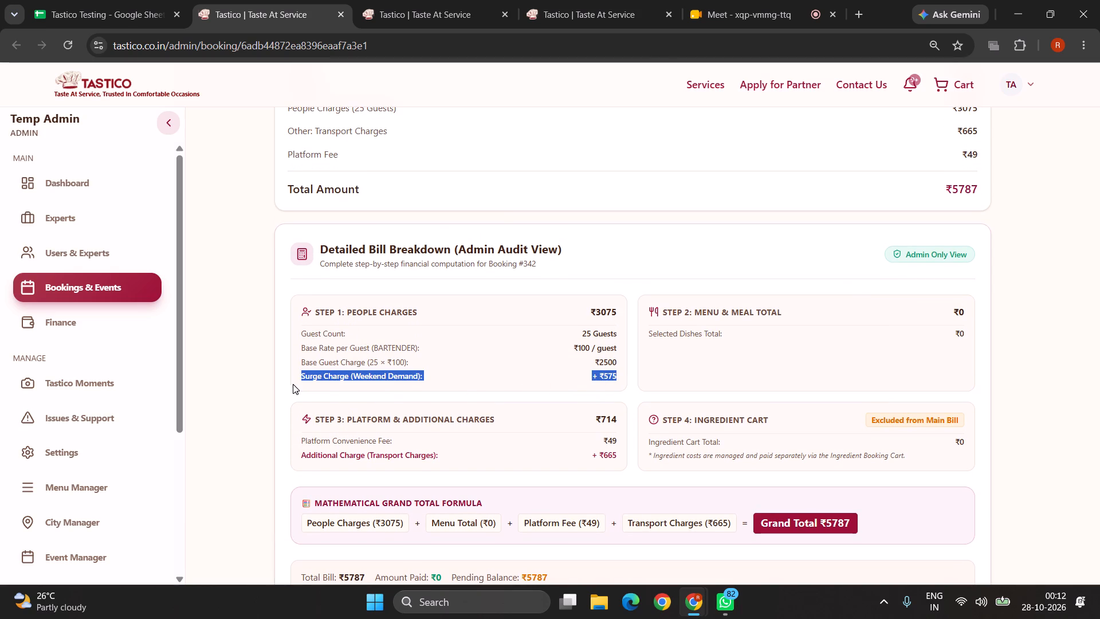
pyautogui.moveTo(293, 384); pyautogui.dragTo(286, 383)
pyautogui.click(285, 383)
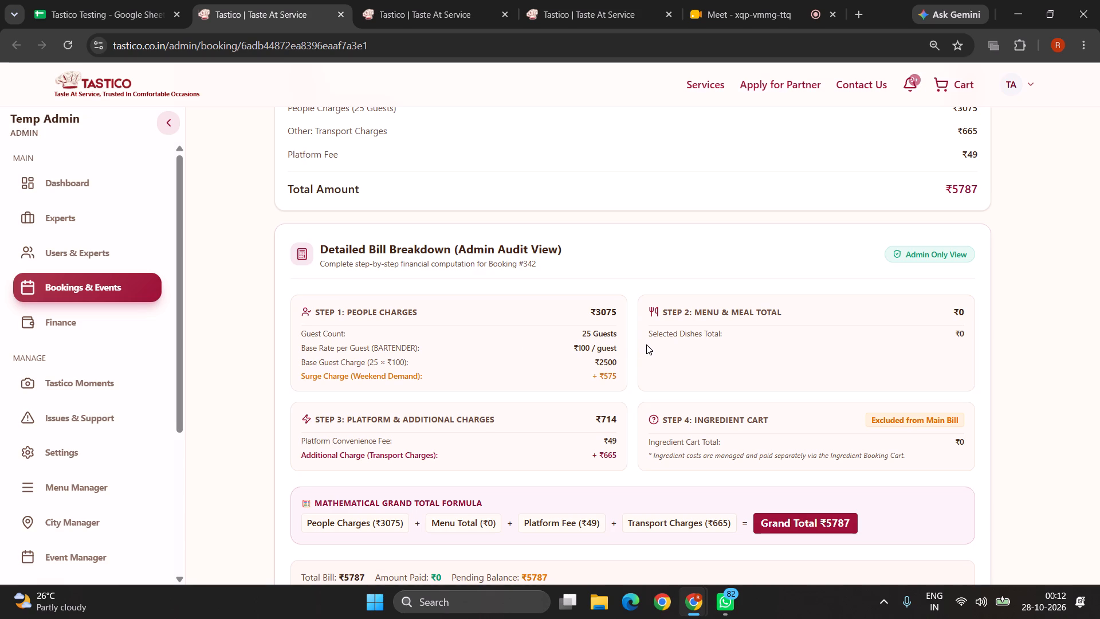
# Recheck booking 342's Bill Breakdown, and open Surge Management to examine the surge rules and their service markups.
pyautogui.scroll(1, 648, 345)
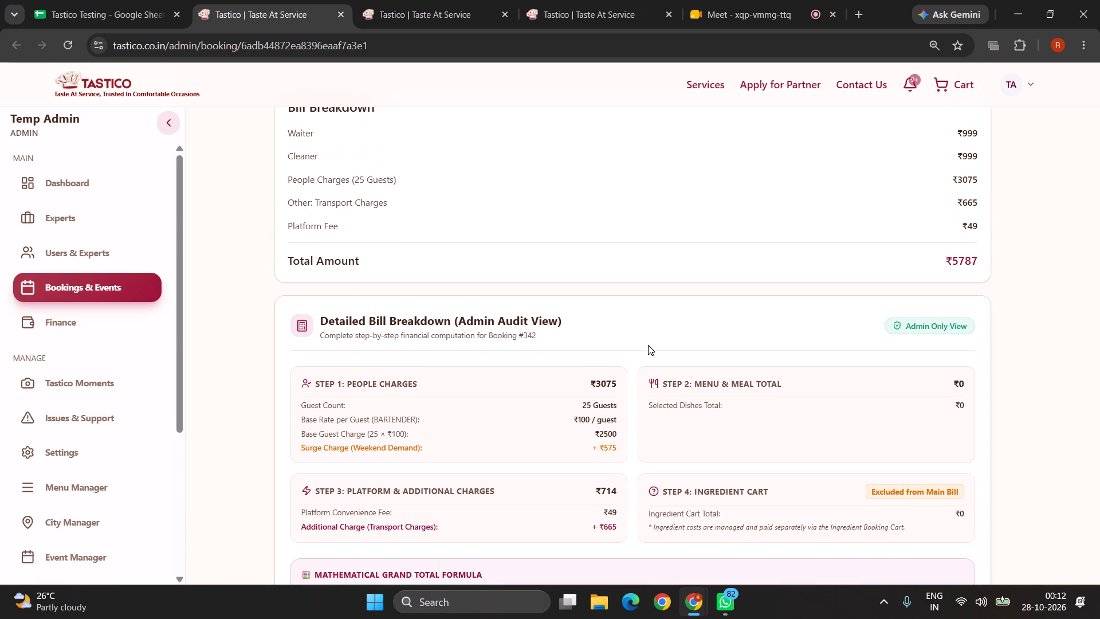
pyautogui.scroll(5, 648, 347)
pyautogui.scroll(-3, 648, 347)
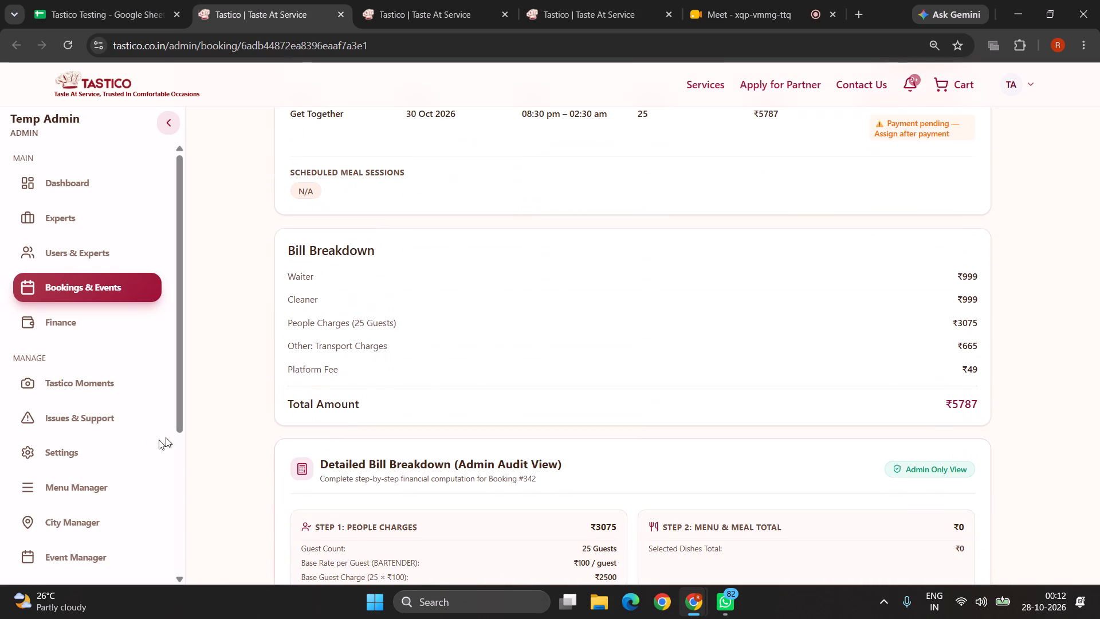
pyautogui.scroll(-2, 114, 466)
pyautogui.scroll(-2, 109, 565)
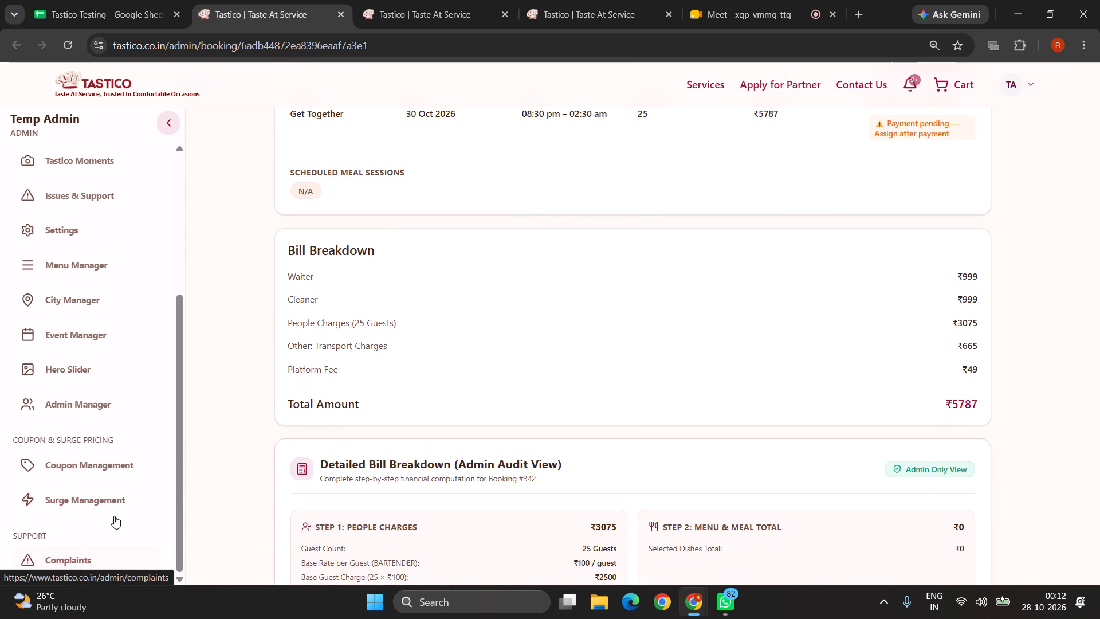
pyautogui.click(110, 509)
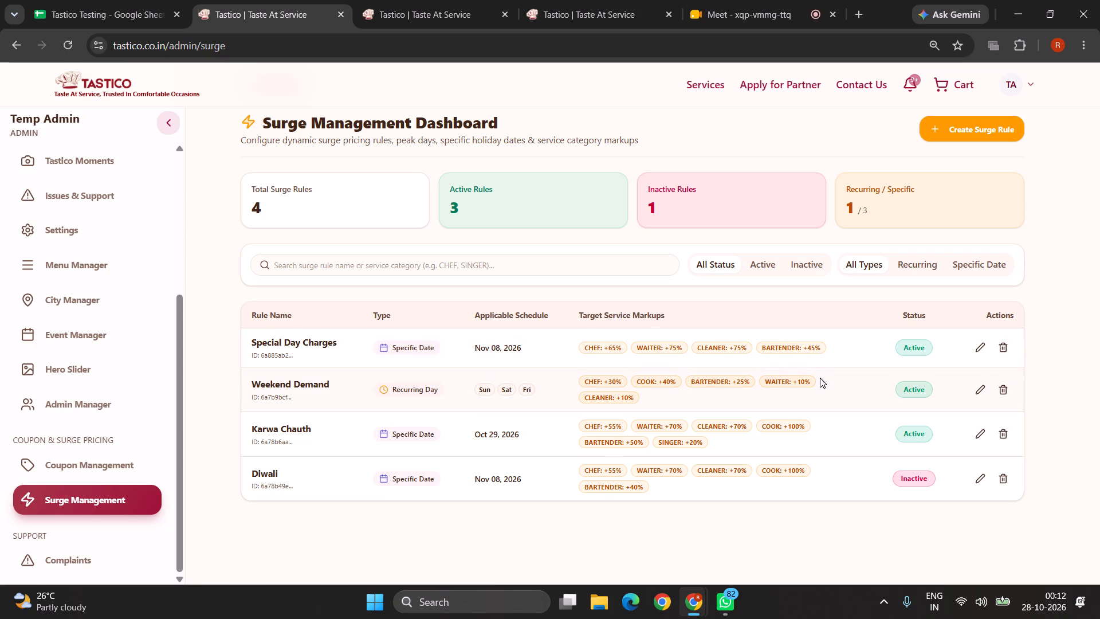
pyautogui.scroll(5, 168, 403)
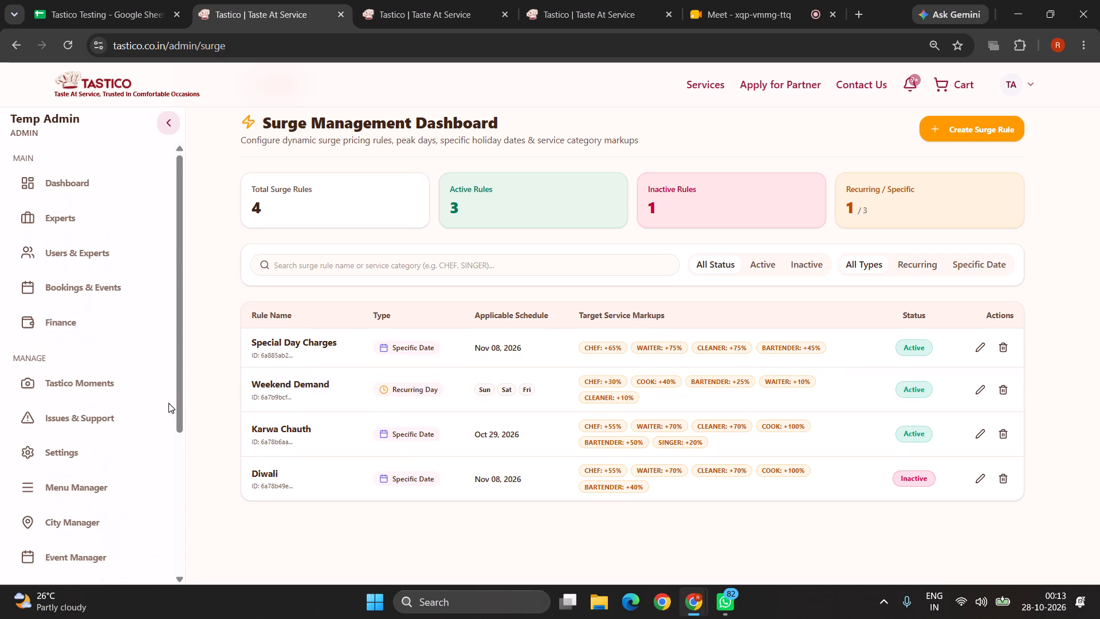
pyautogui.scroll(8, 144, 362)
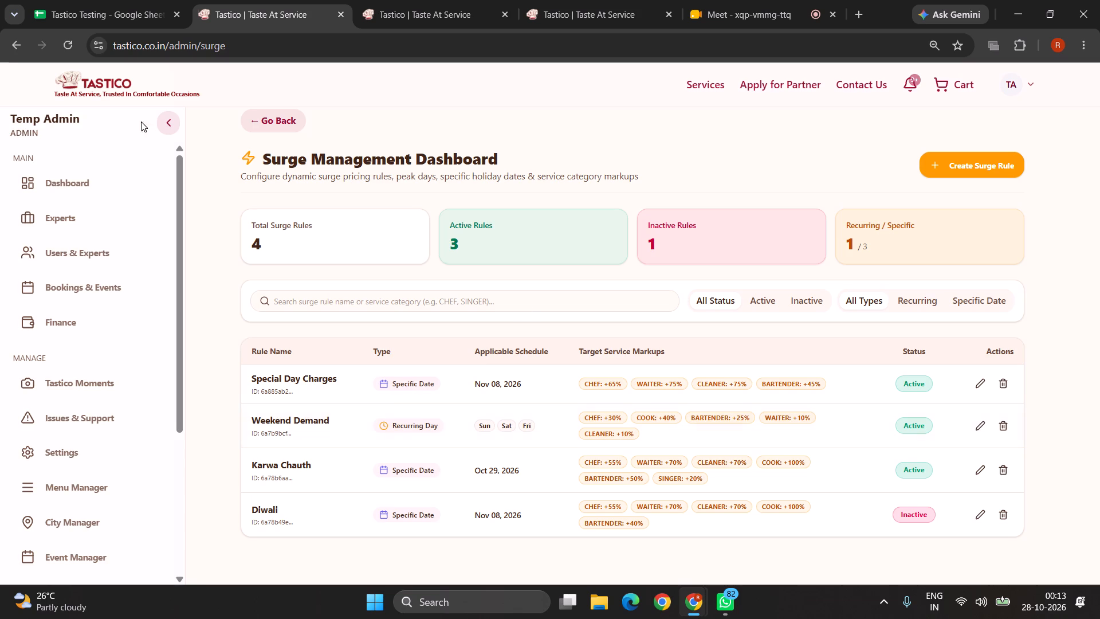
# Return to booking 342's page and check its Booking Overview alongside the bug rows in the Tastico Testing sheet.
pyautogui.click(8, 49)
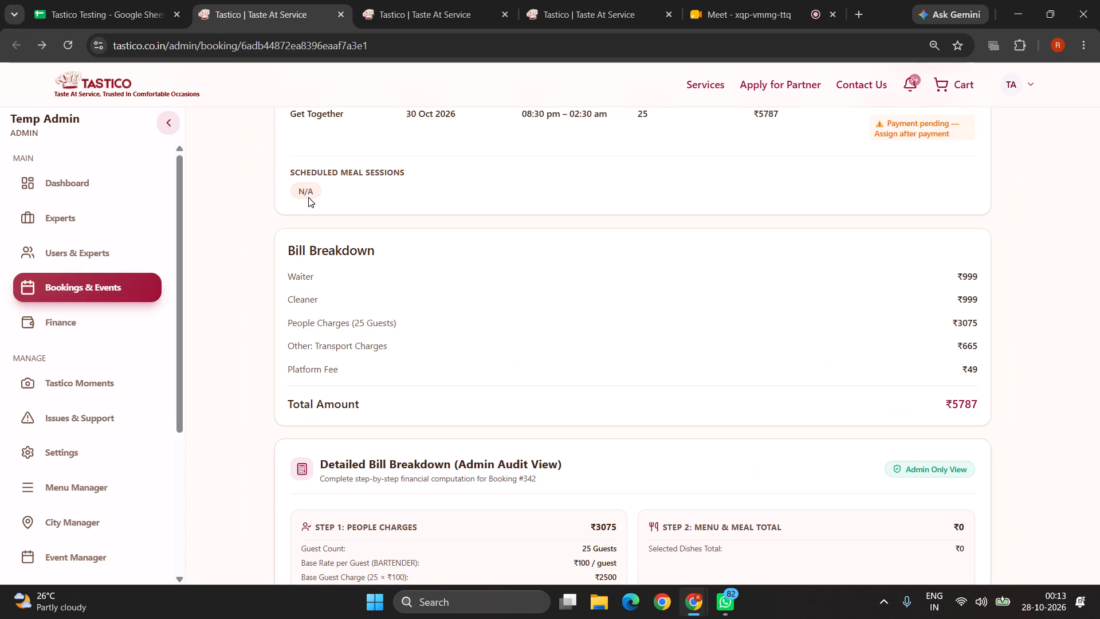
pyautogui.click(95, 0)
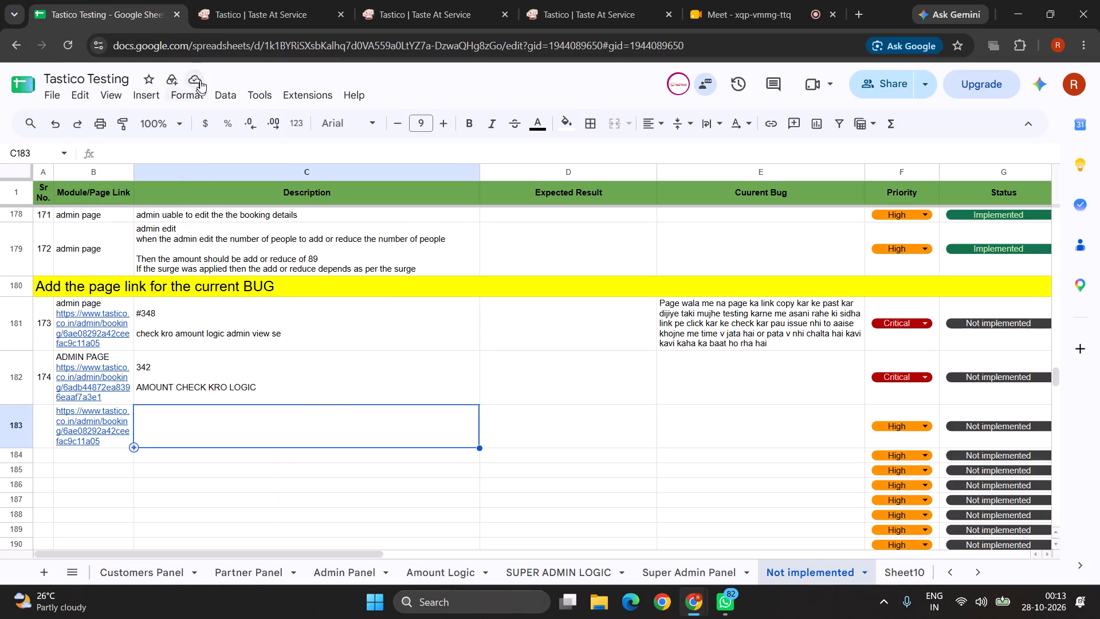
pyautogui.click(241, 11)
pyautogui.scroll(12, 311, 185)
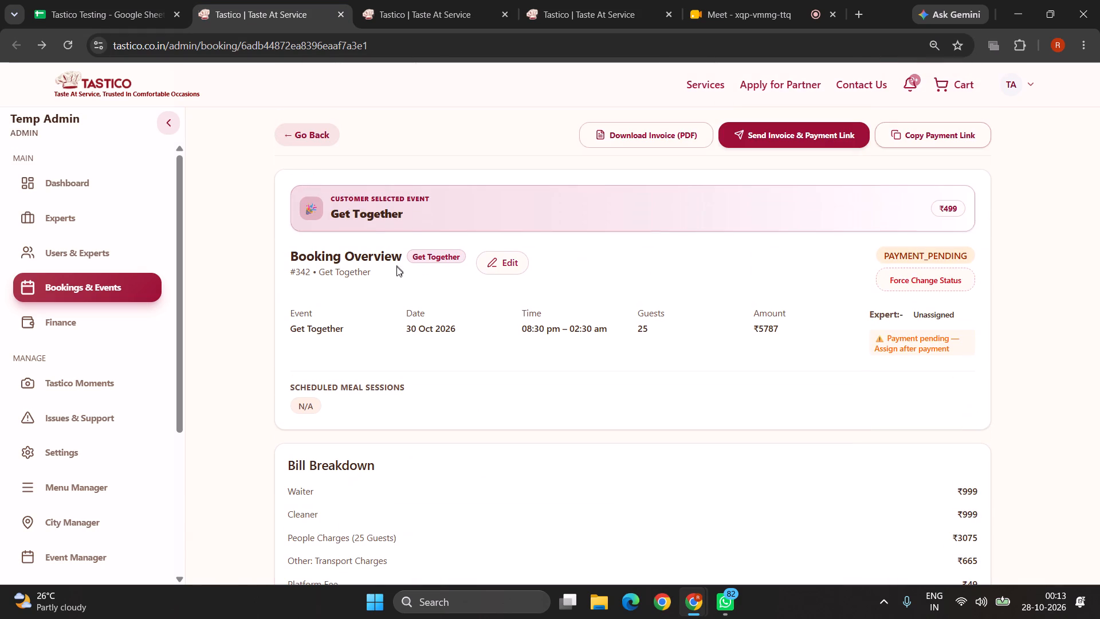
# In the Tastico Testing sheet, delete the booking page link from the Module/Page Link cell of row 183.
pyautogui.click(131, 5)
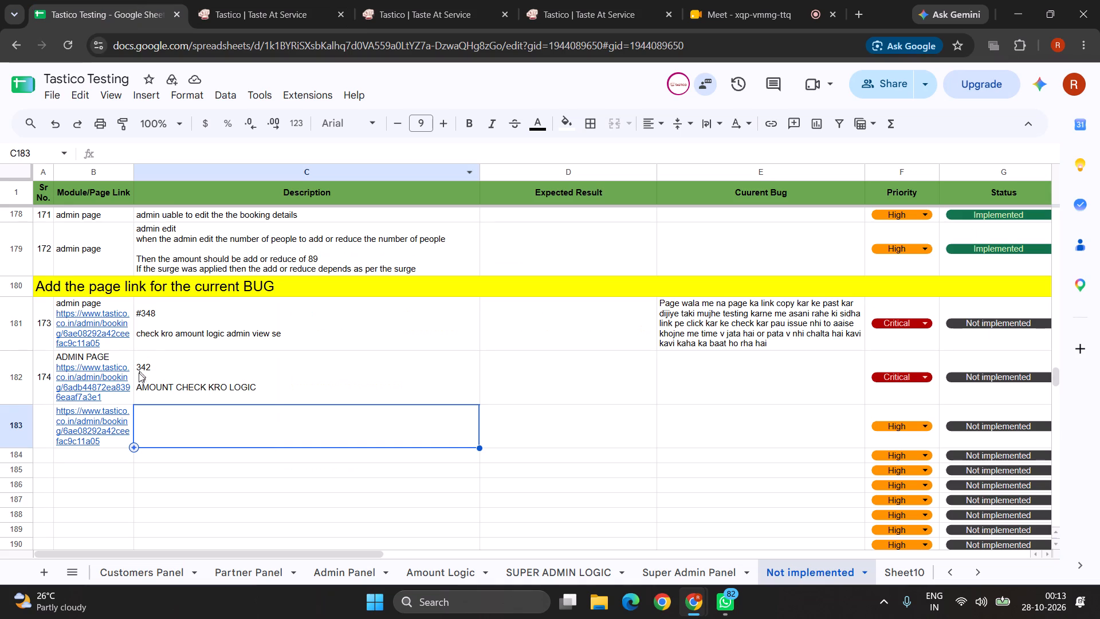
pyautogui.doubleClick(120, 442)
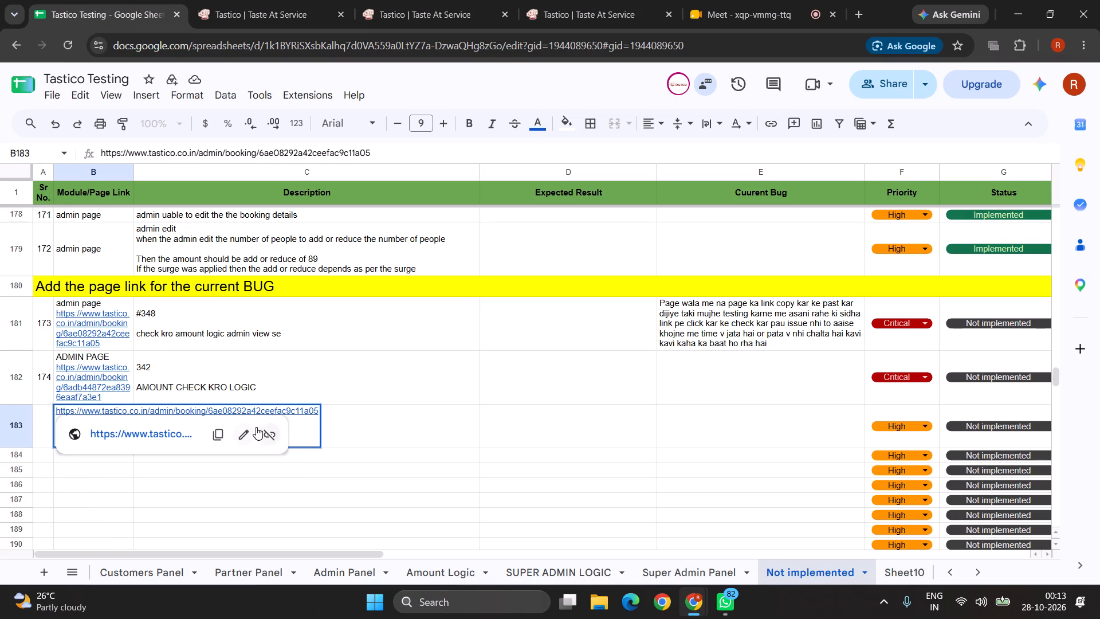
pyautogui.hotkey('ctrl', 'a')
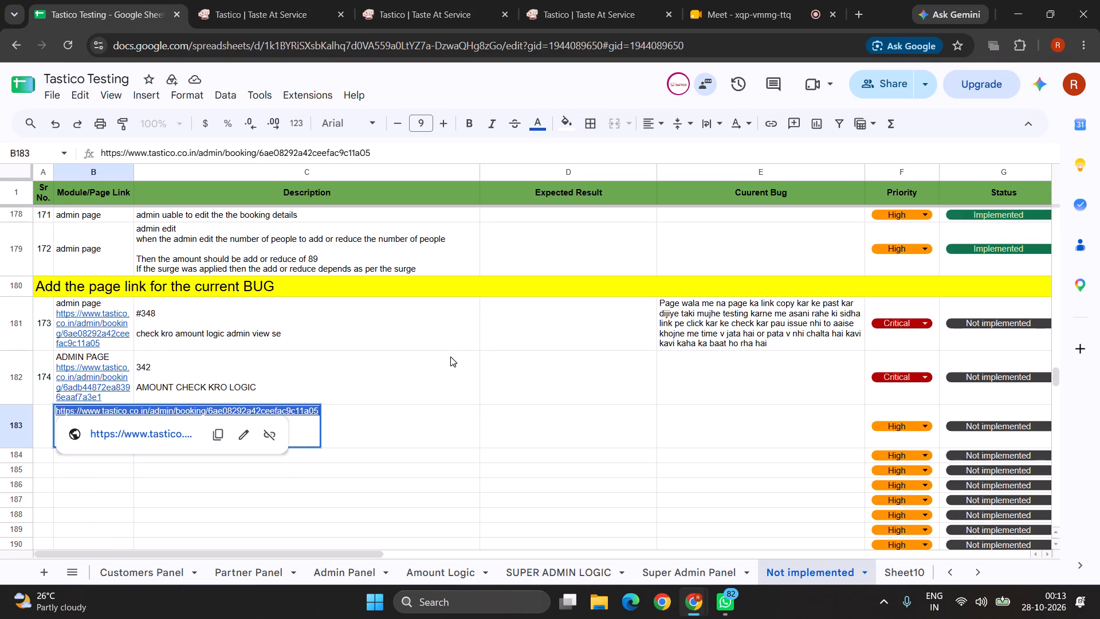
pyautogui.press('BackSpace')
# In booking 342's description, replace "AMOUNT CHECK KRO LOGIC" with "ak booking me 2-3 partner hai alag alag role ke to".
pyautogui.doubleClick(290, 394)
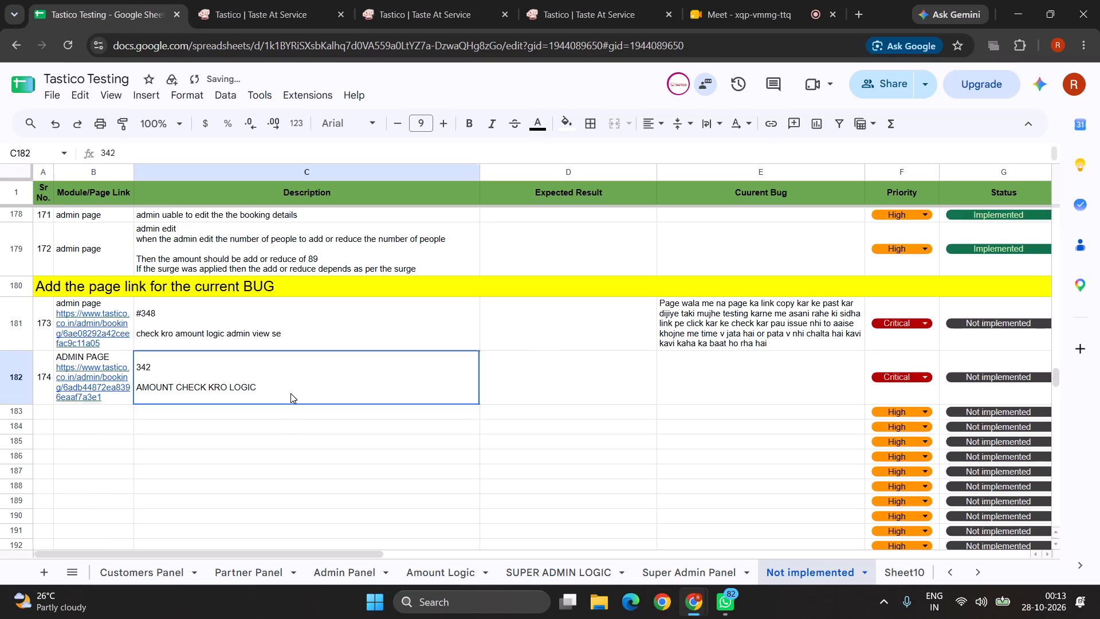
pyautogui.moveTo(264, 375); pyautogui.dragTo(167, 376)
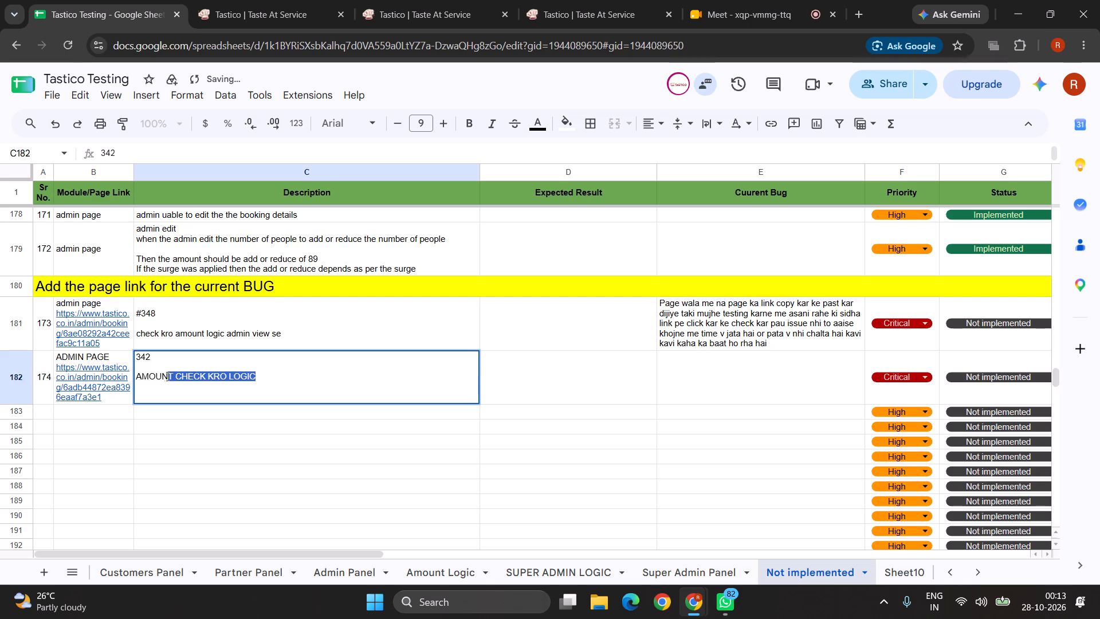
pyautogui.moveTo(167, 376); pyautogui.dragTo(125, 379)
pyautogui.press('BackSpace')
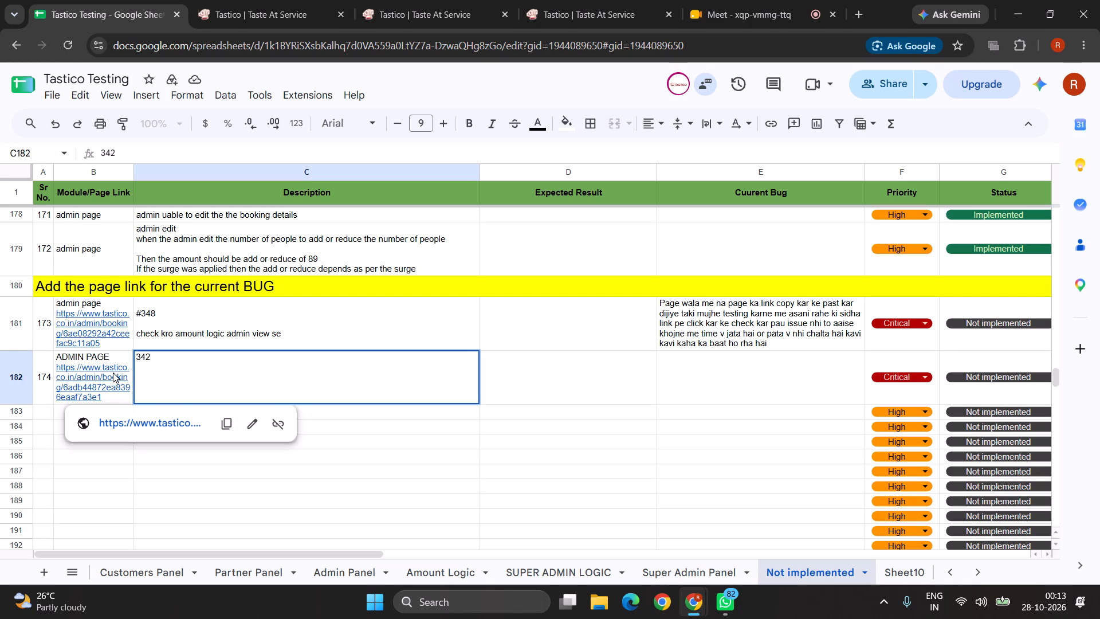
pyautogui.write('ak booking me')
pyautogui.press('space')
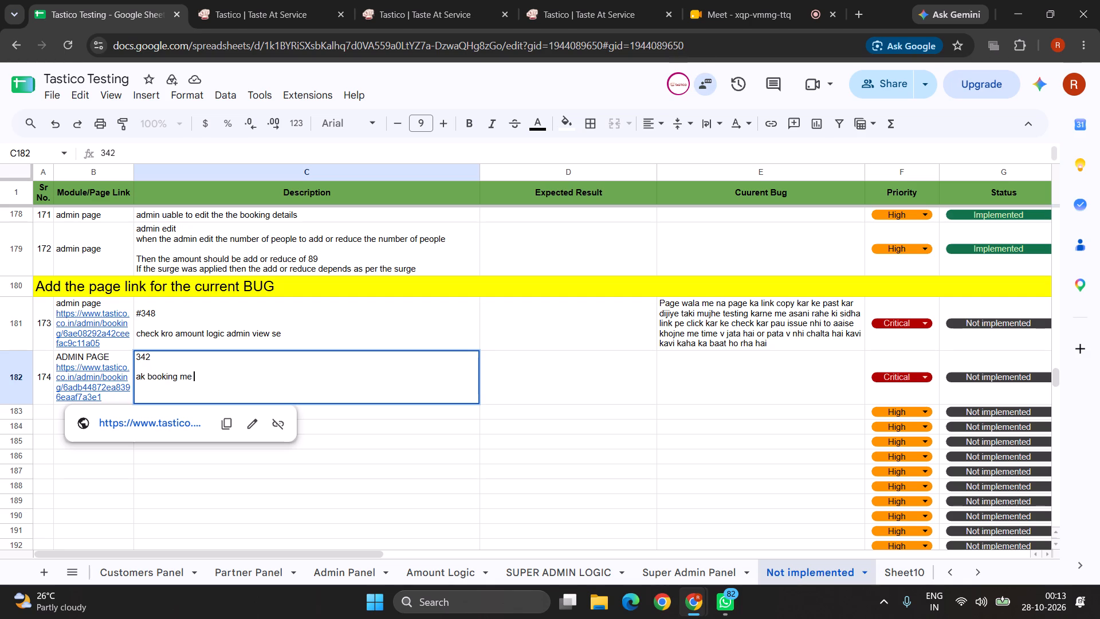
pyautogui.write('2-3 pae')
pyautogui.press('BackSpace')
pyautogui.write('rtner hai')
pyautogui.press('space')
pyautogui.write('alag alag')
pyautogui.press('space')
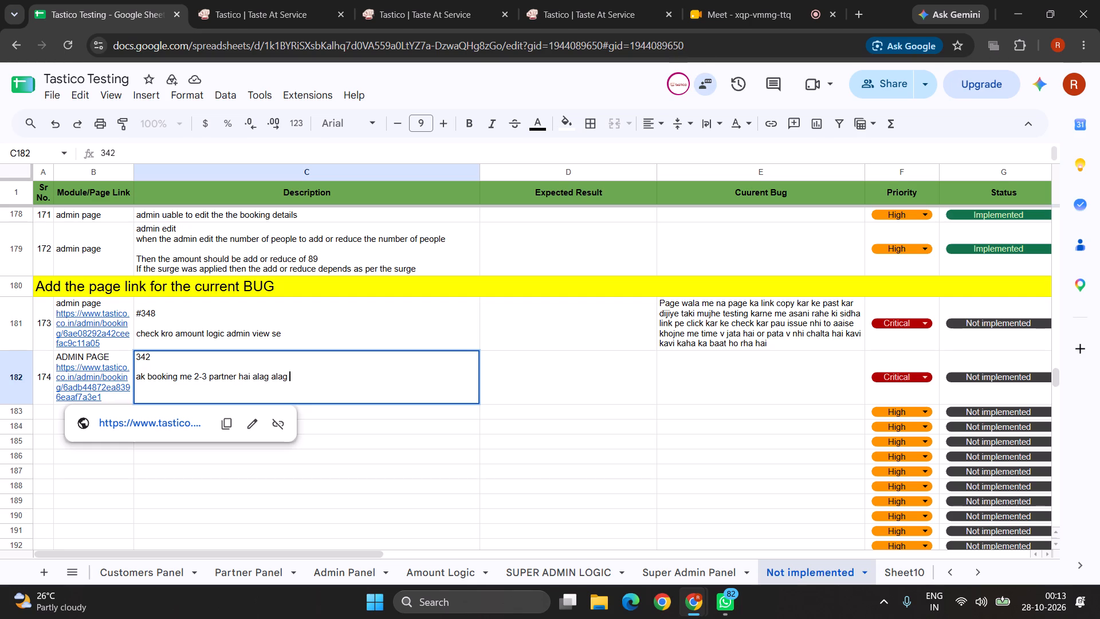
pyautogui.write('role ke to')
# Continue booking 342's description with "surge amount alag alag lagega na chef wala people charge me or".
pyautogui.press('space')
pyautogui.write('surge')
pyautogui.press('space')
pyautogui.write('amount')
pyautogui.press('space')
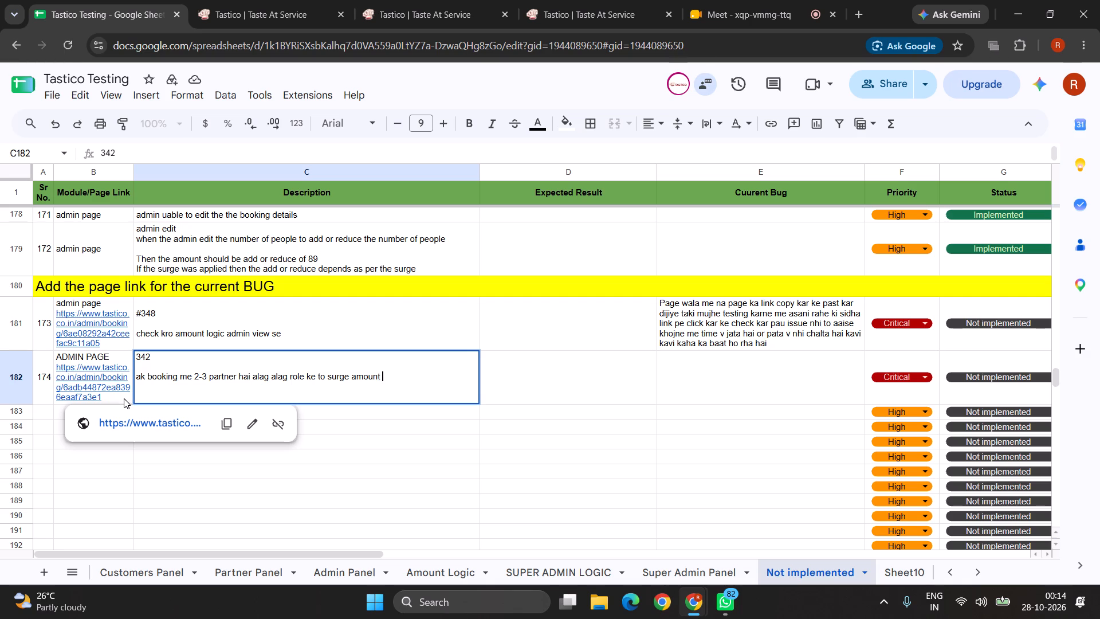
pyautogui.write('alag alag lagega na chef wala')
pyautogui.press('space')
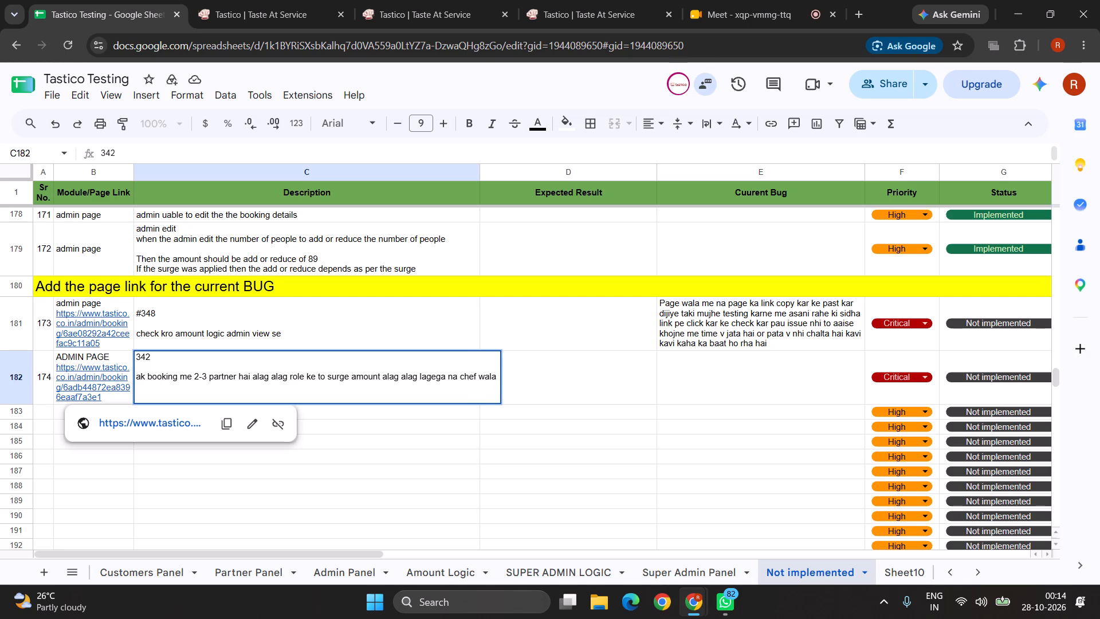
pyautogui.write('people')
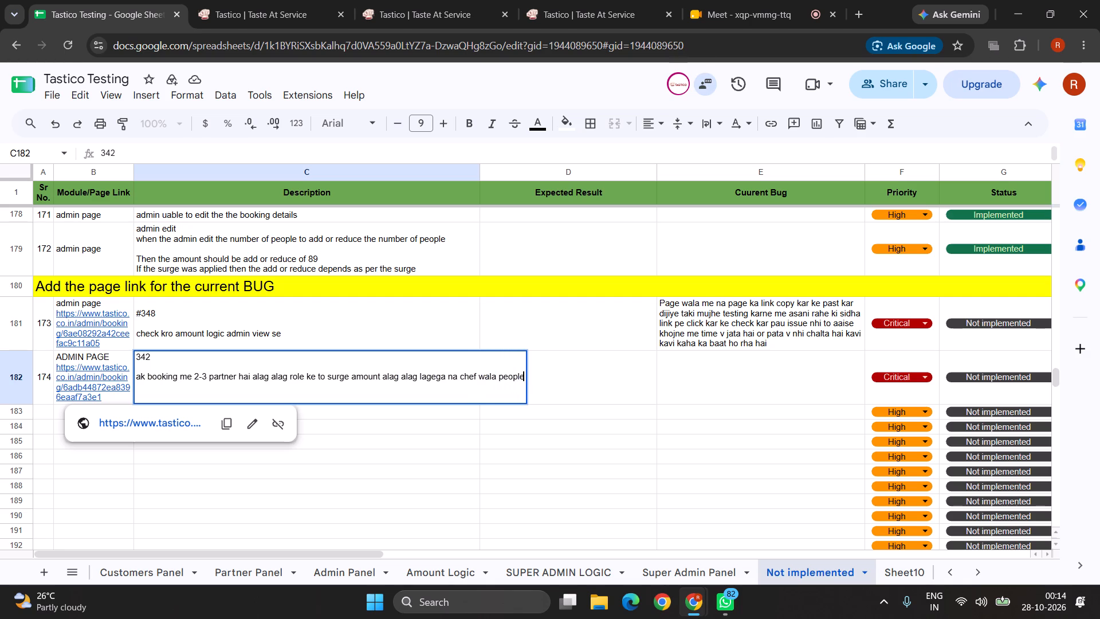
pyautogui.press('space')
pyautogui.write('cha')
pyautogui.press('r')
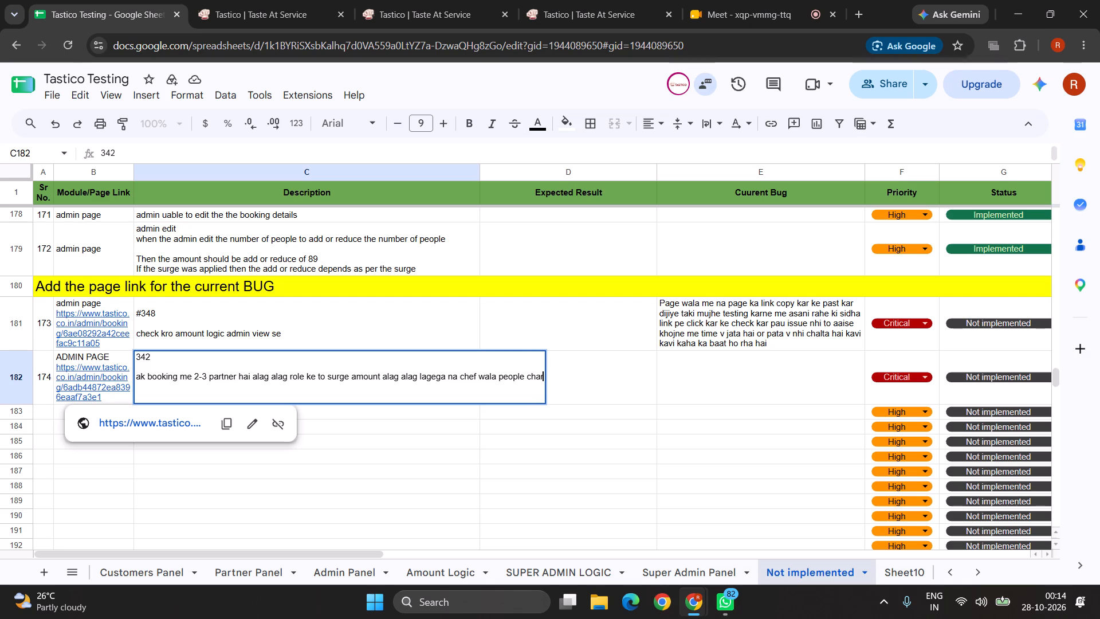
pyautogui.write('ge me or')
pyautogui.press('space')
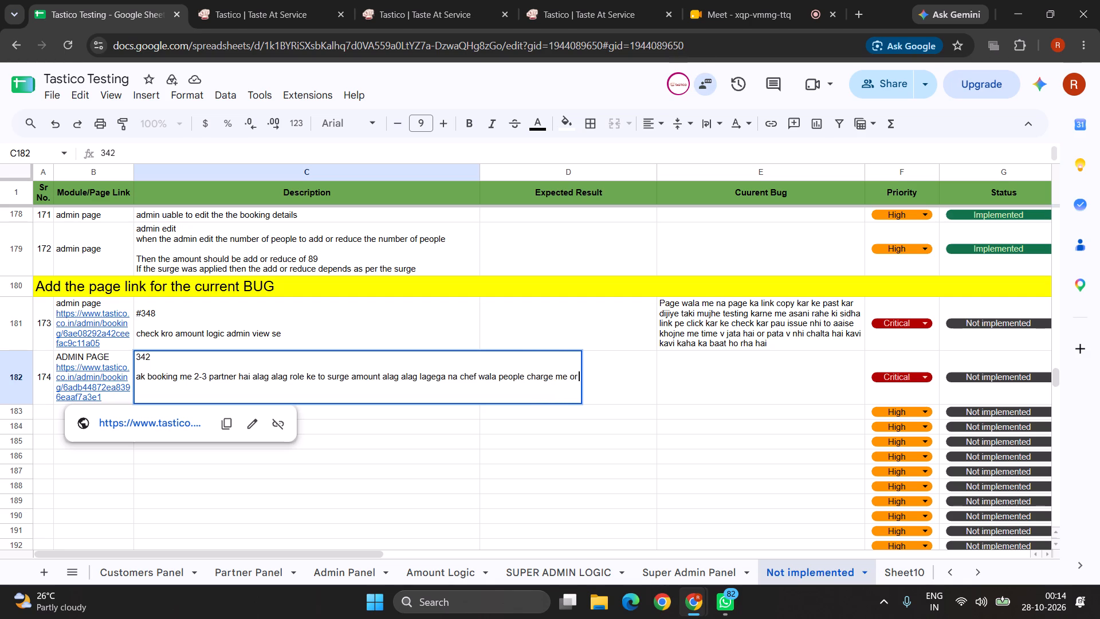
# Finish booking 342's description with "waiter wala waiter chage me and cleaner wala cleaner me".
pyautogui.write('waiter wa')
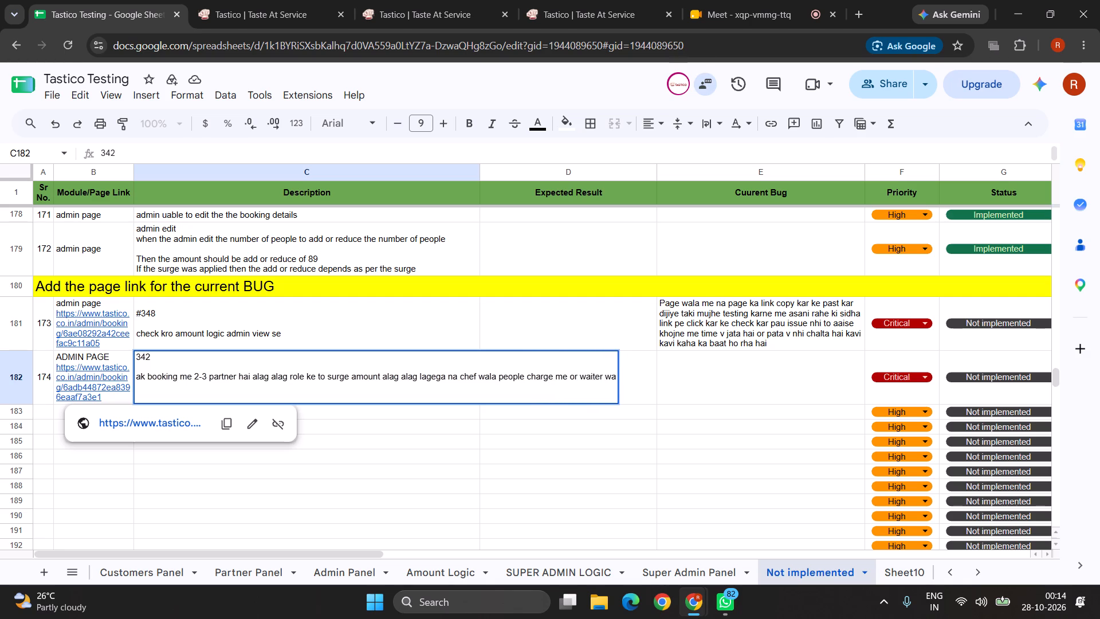
pyautogui.write('la waiter')
pyautogui.press('space')
pyautogui.write('ch')
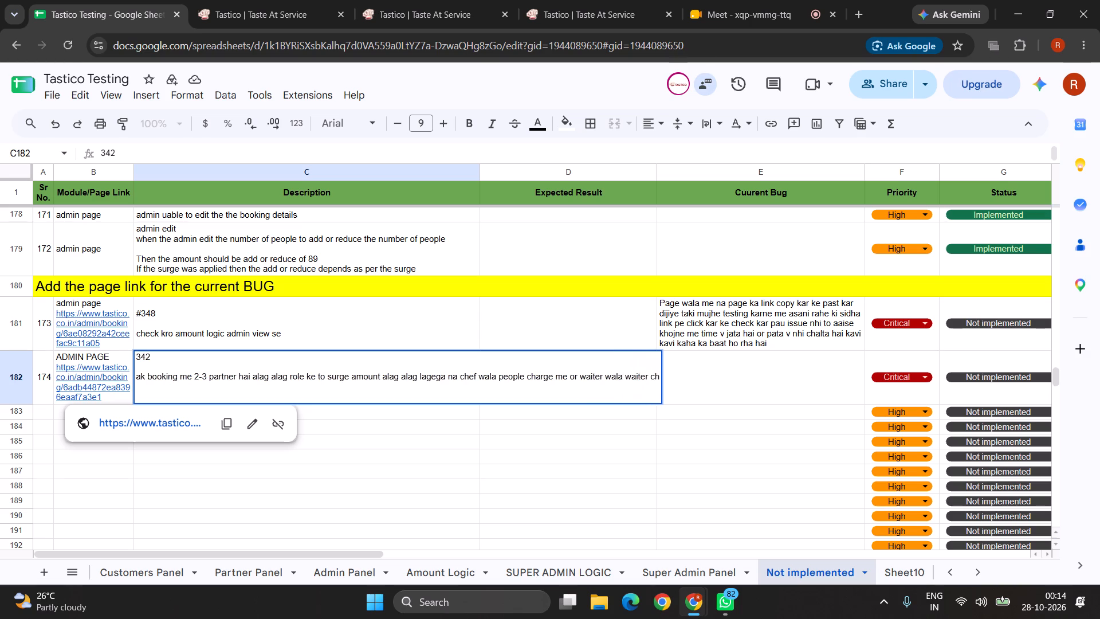
pyautogui.write('age me and')
pyautogui.press('space')
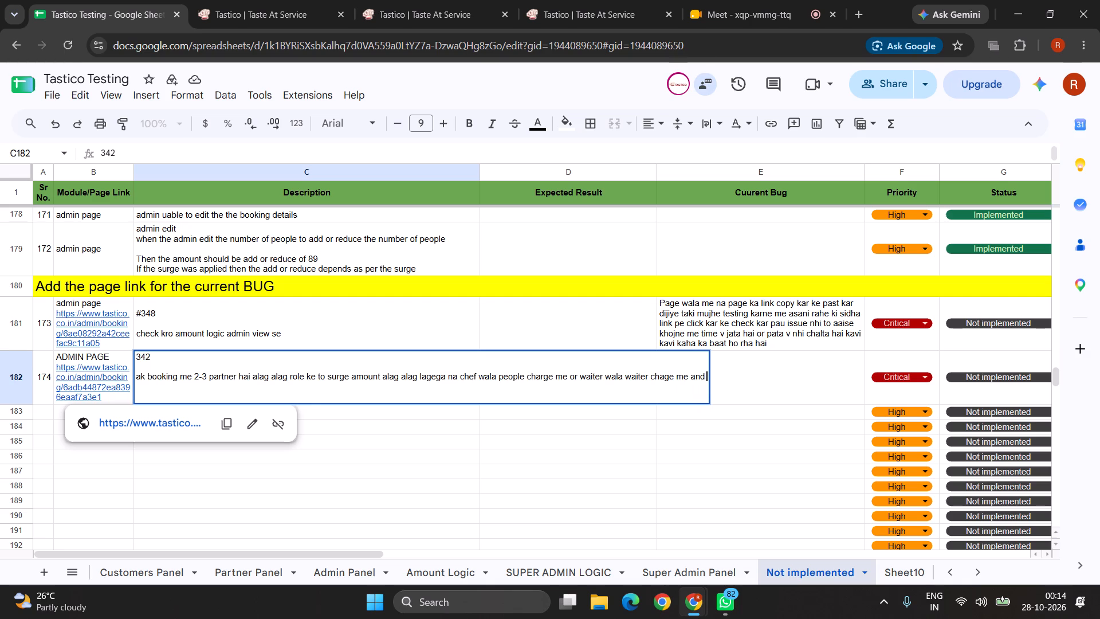
pyautogui.write('sin')
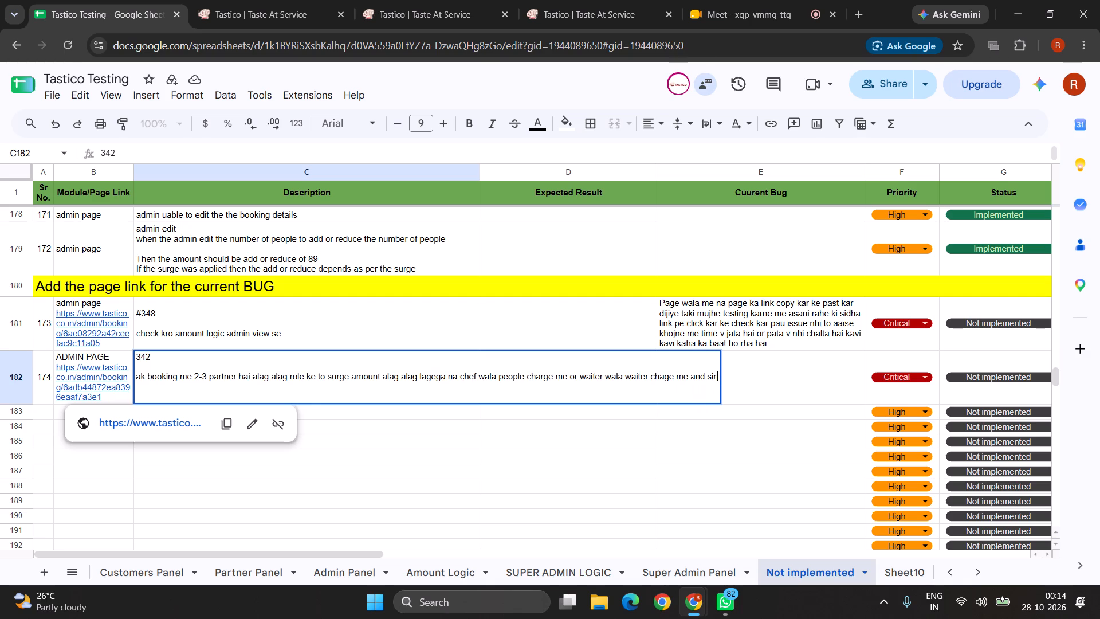
pyautogui.press('BackSpace')
pyautogui.press('BackSpace')
pyautogui.press('BackSpace')
pyautogui.write('cleaner wala cleaner')
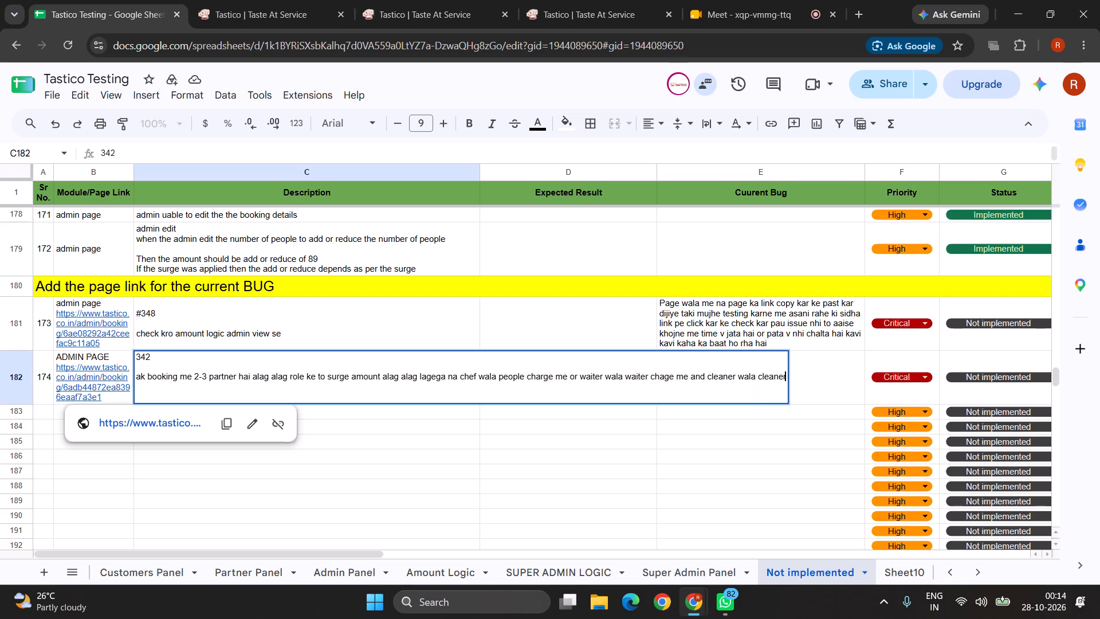
pyautogui.press('space')
pyautogui.write('me')
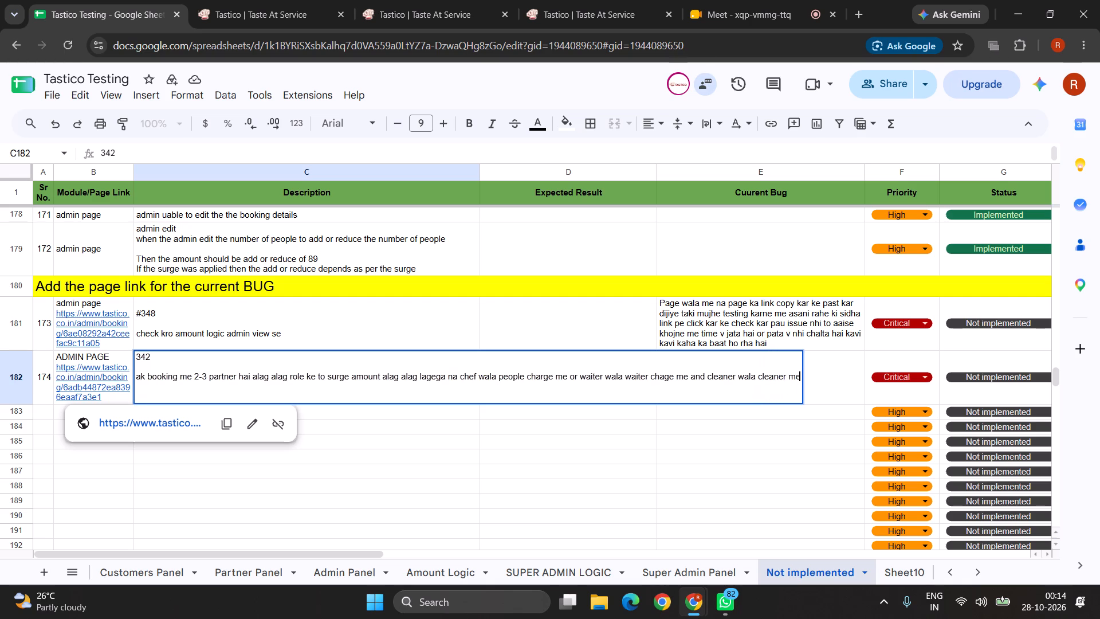
pyautogui.press('Return')
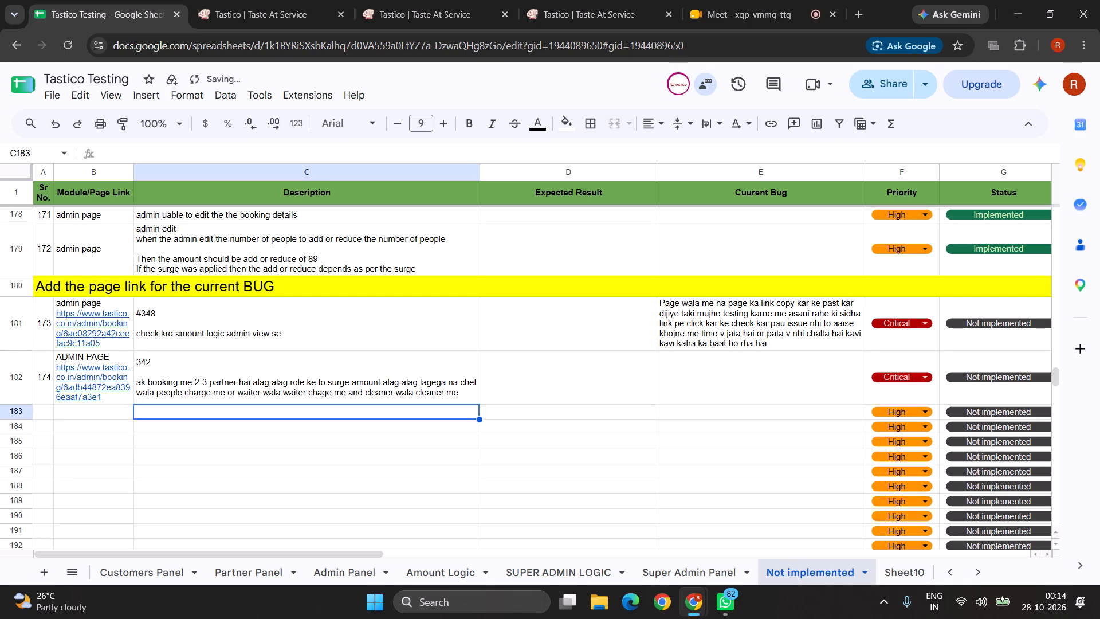
# Insert "/cook" directly after "chef" in booking 342's description so the phrase reads "chef/cook wala people charge me".
pyautogui.click(186, 393)
pyautogui.keyDown('ctrl'); pyautogui.scroll(2, 203, 395); pyautogui.keyUp('ctrl')
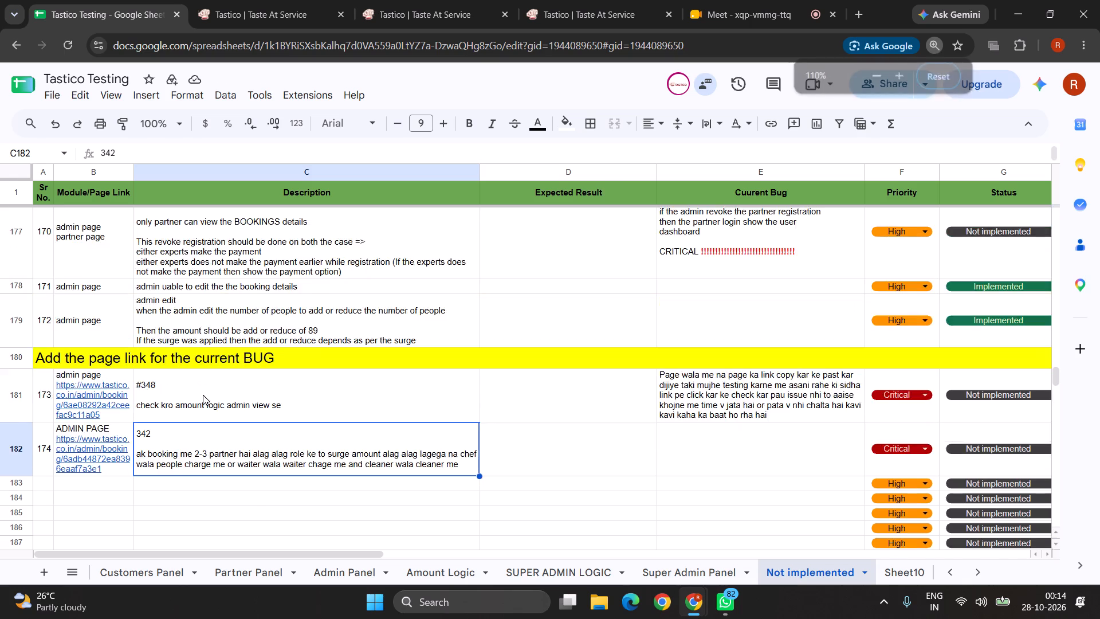
pyautogui.keyDown('ctrl'); pyautogui.scroll(1, 203, 395); pyautogui.keyUp('ctrl')
pyautogui.keyDown('ctrl'); pyautogui.scroll(-3, 210, 399); pyautogui.keyUp('ctrl')
pyautogui.keyDown('ctrl'); pyautogui.scroll(1, 219, 398); pyautogui.keyUp('ctrl')
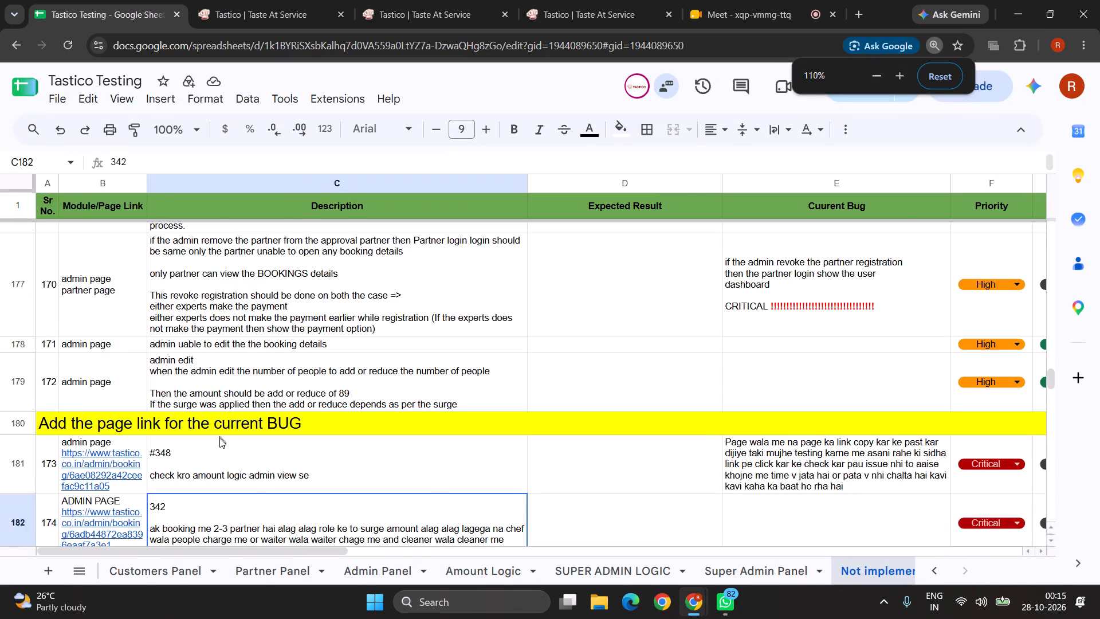
pyautogui.scroll(-1, 219, 439)
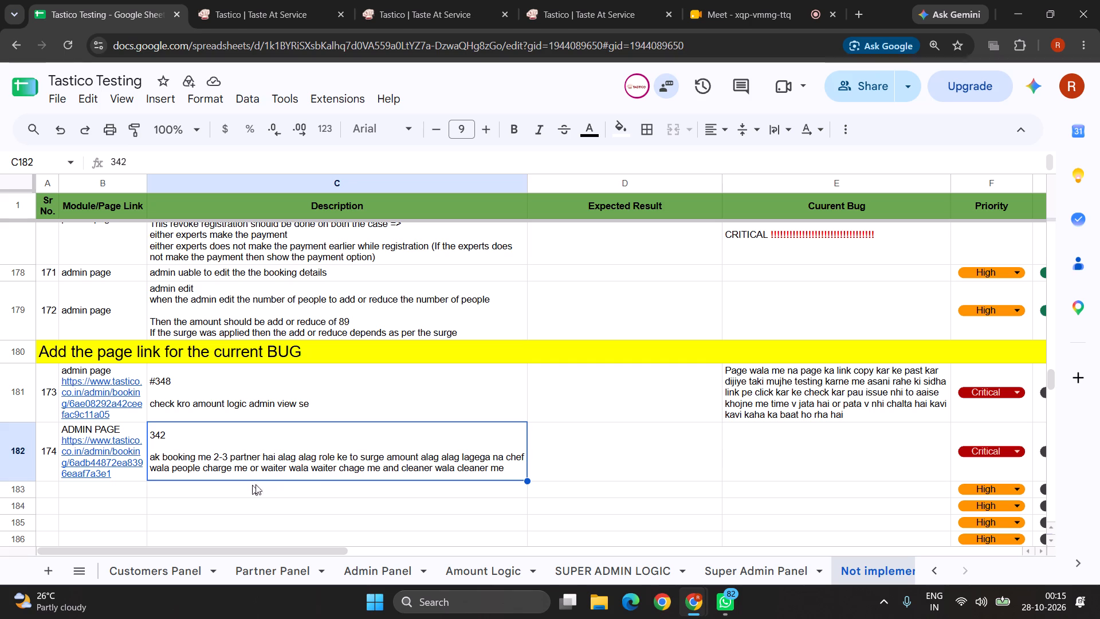
pyautogui.click(501, 452)
pyautogui.doubleClick(515, 450)
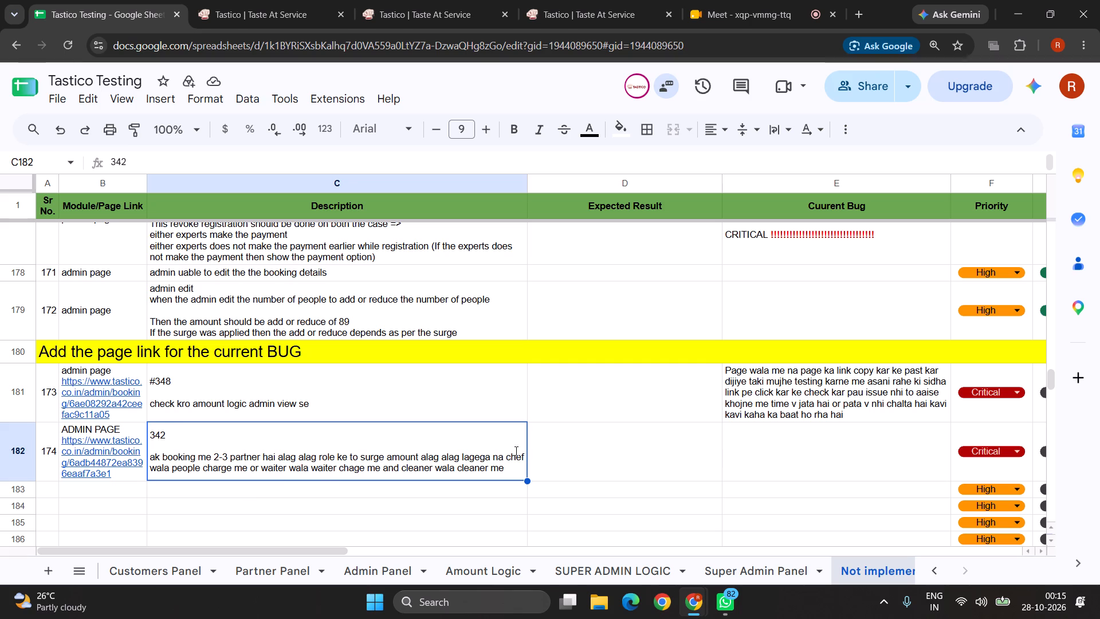
pyautogui.click(523, 447)
pyautogui.write('/cppk')
pyautogui.press('Return')
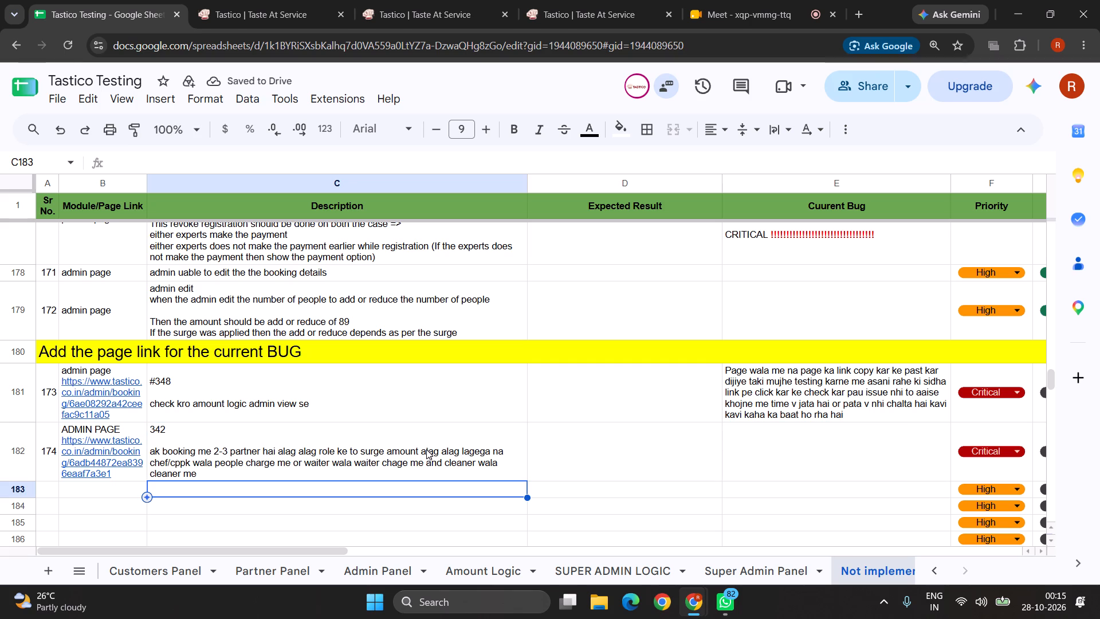
pyautogui.click(241, 449)
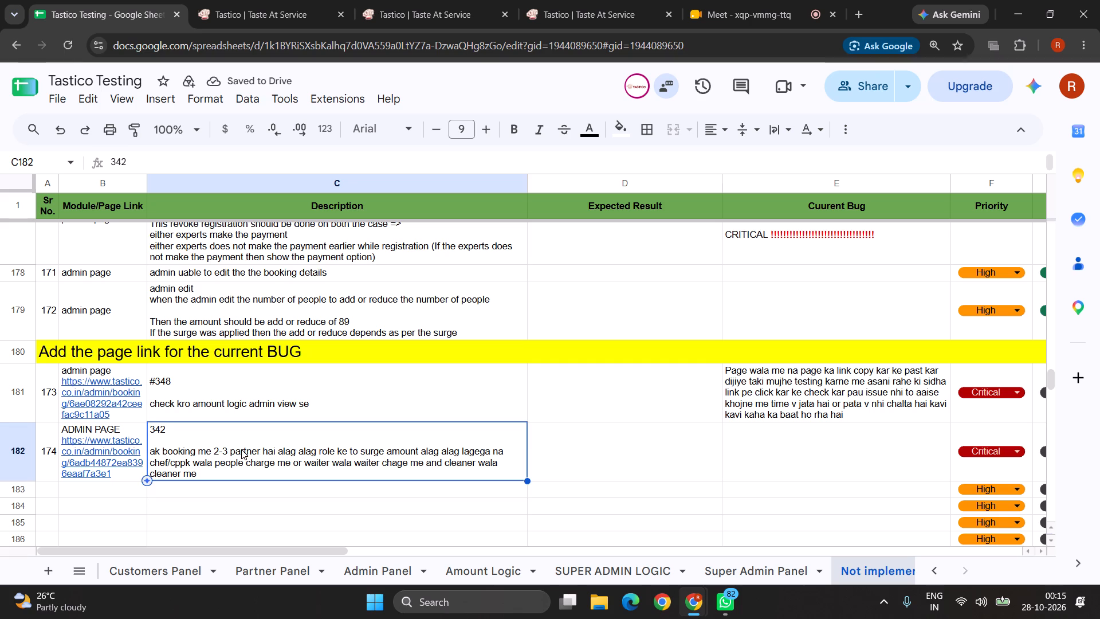
pyautogui.doubleClick(187, 464)
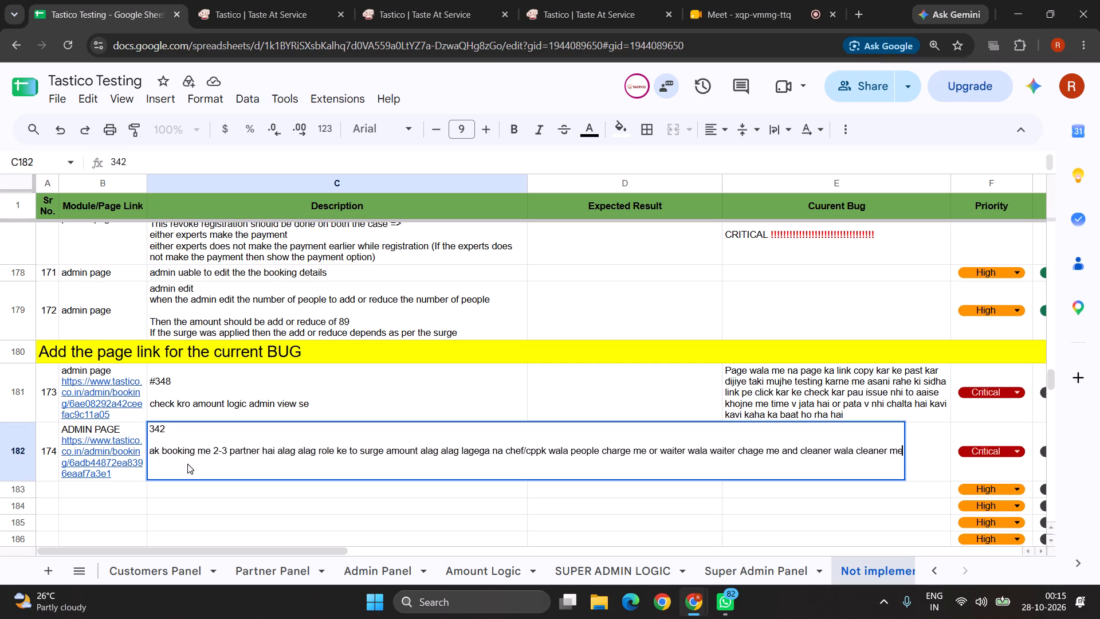
pyautogui.click(541, 449)
pyautogui.press('BackSpace')
pyautogui.press('BackSpace')
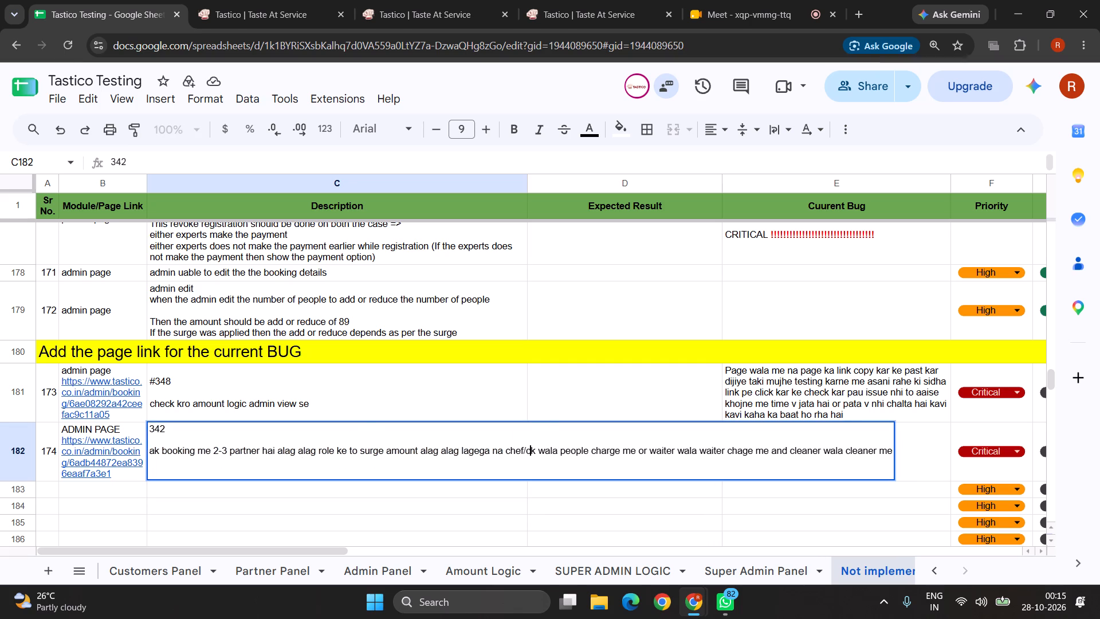
pyautogui.write('oo')
pyautogui.press('Return')
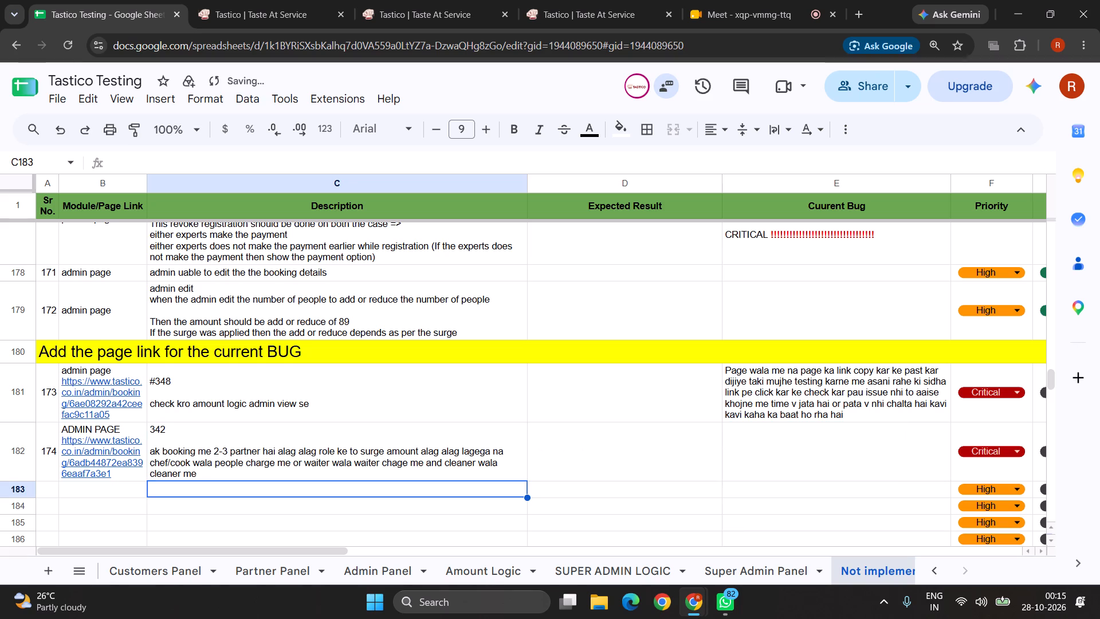
# Recheck booking 342's Bill Breakdown and Detailed Bill Breakdown on its admin page, and return to the Tastico Testing sheet.
pyautogui.click(298, 0)
pyautogui.scroll(-4, 588, 467)
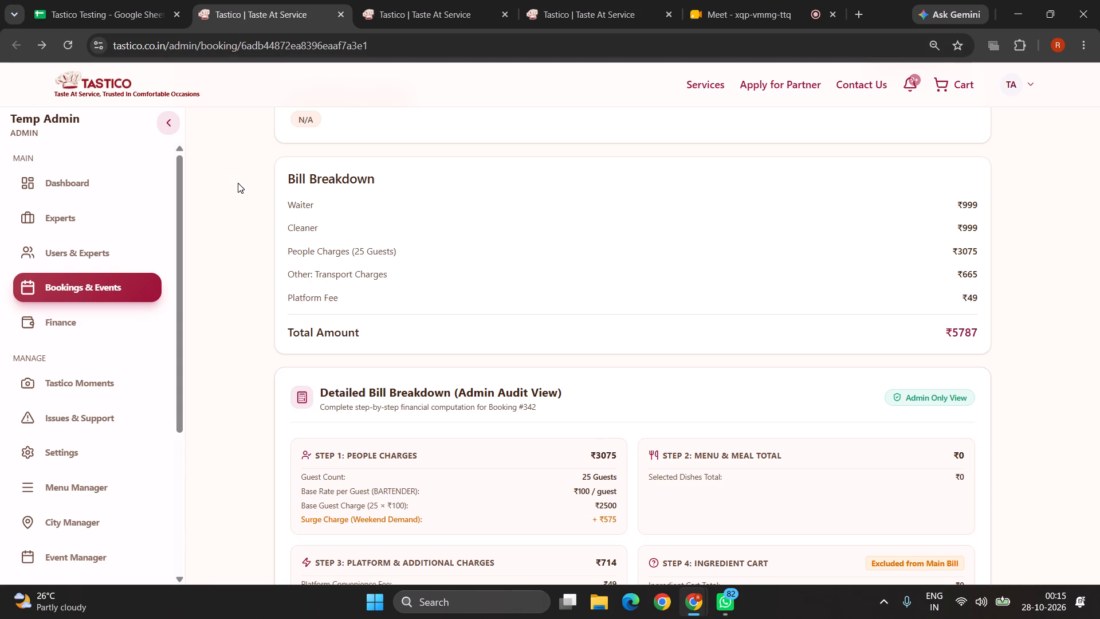
pyautogui.scroll(-1, 269, 189)
pyautogui.scroll(3, 281, 190)
pyautogui.doubleClick(89, 0)
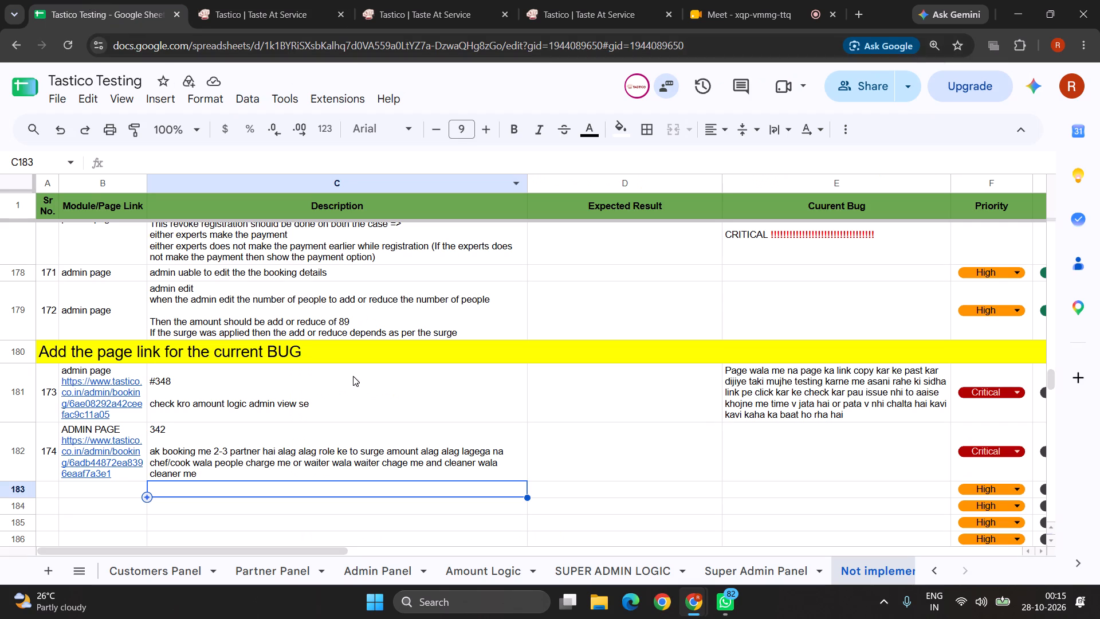
# Insert "/bartender" directly after "chef/cook" in booking 342's description in row 182.
pyautogui.doubleClick(416, 455)
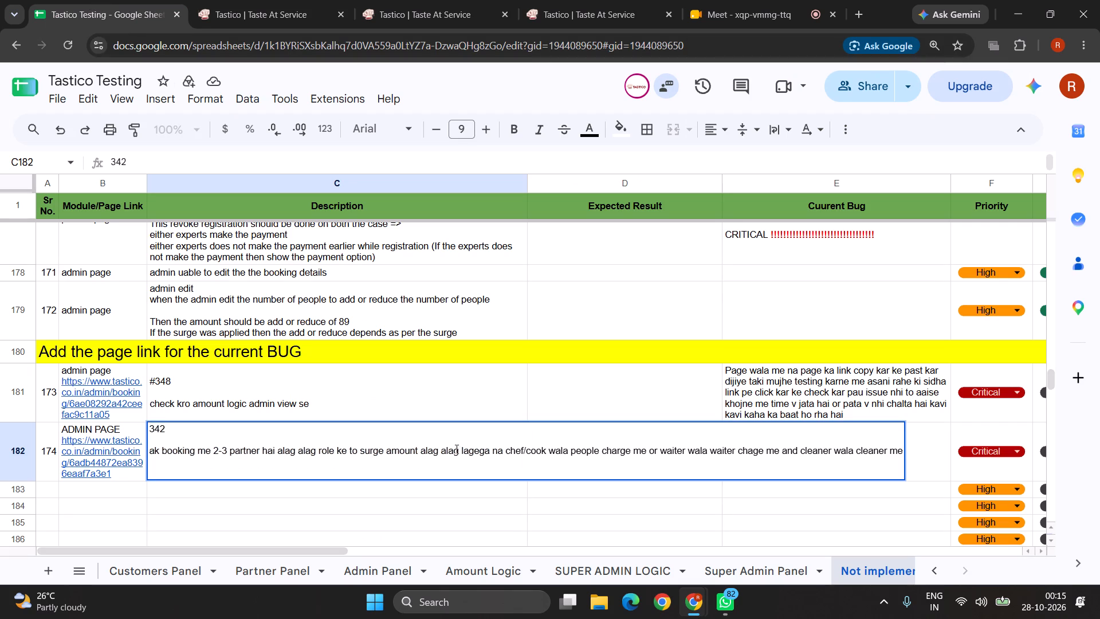
pyautogui.click(547, 451)
pyautogui.press('/')
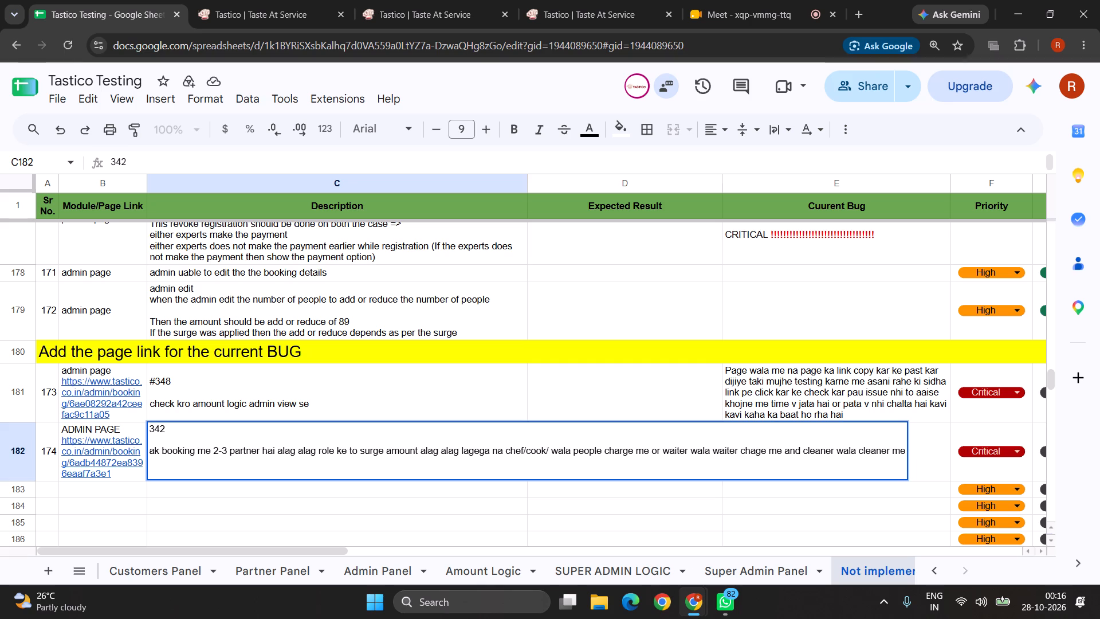
pyautogui.write('bartender')
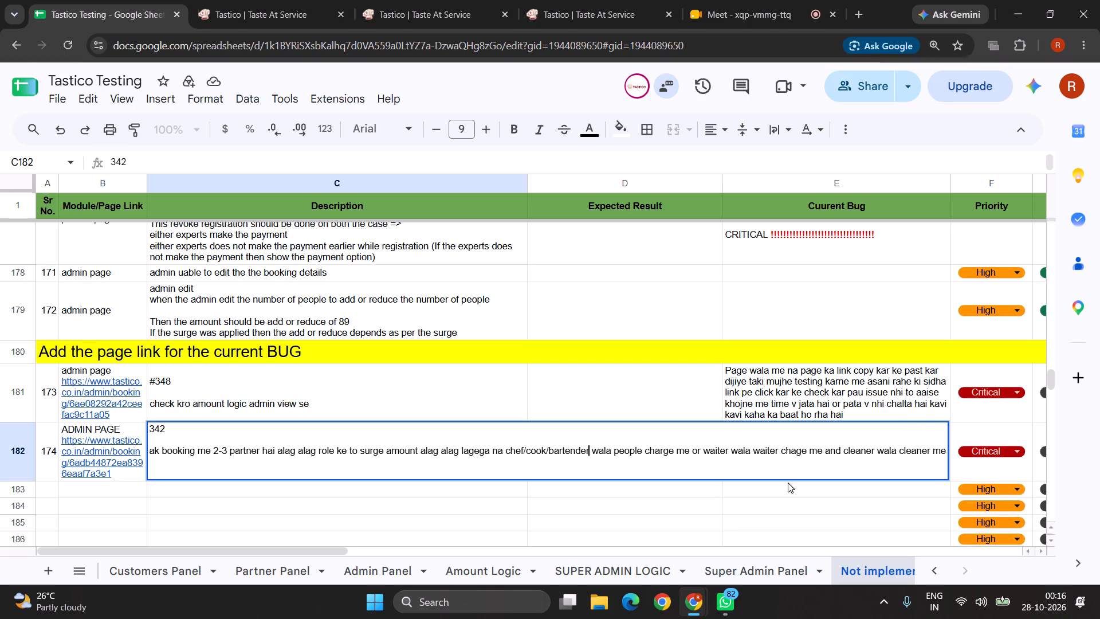
# Append "and singer wala singer me" to the end of booking 342's description.
pyautogui.doubleClick(940, 454)
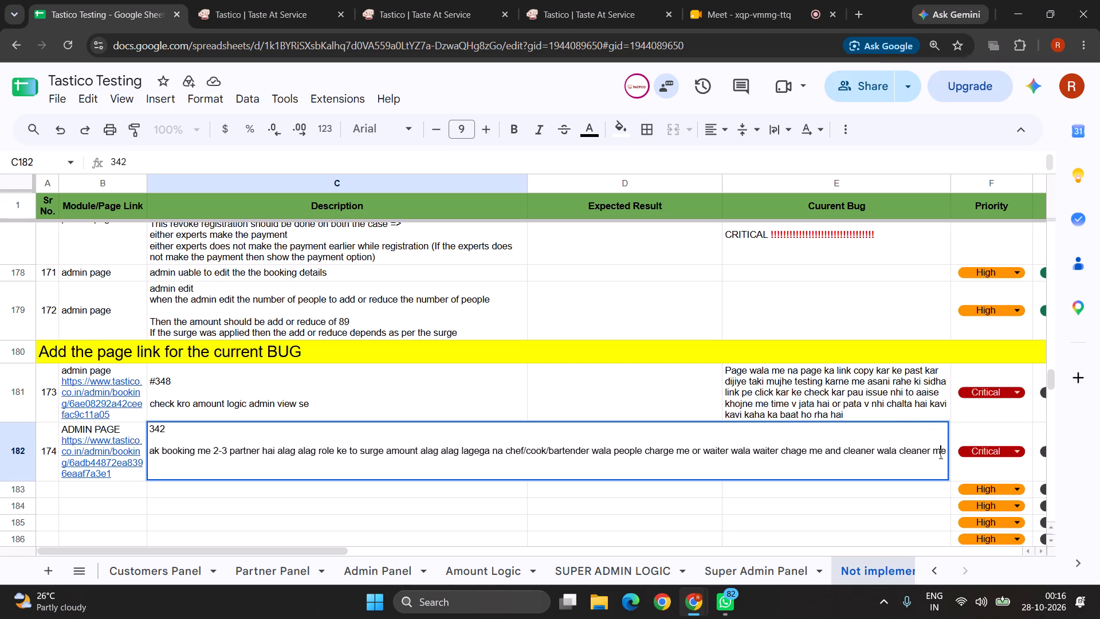
pyautogui.click(940, 454)
pyautogui.press('Right')
pyautogui.press('space')
pyautogui.write('and singer wala singer me')
pyautogui.press('Return')
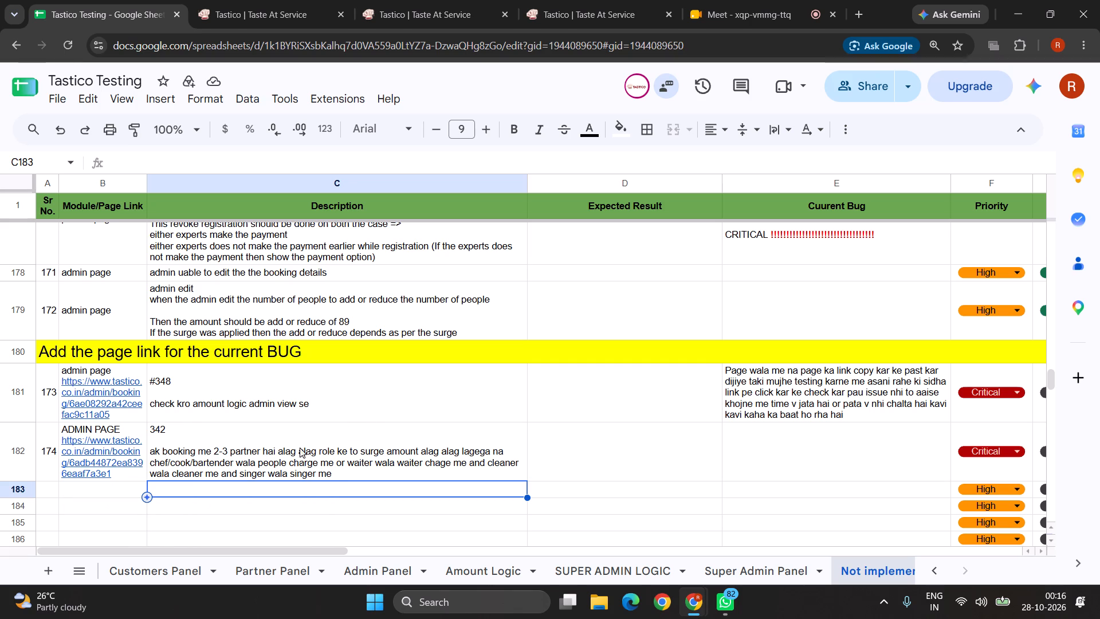
# Review the priority, status and bug link columns for bookings 348 and 342, and the earlier admin page bug rows.
pyautogui.hscroll(-2, 838, 453)
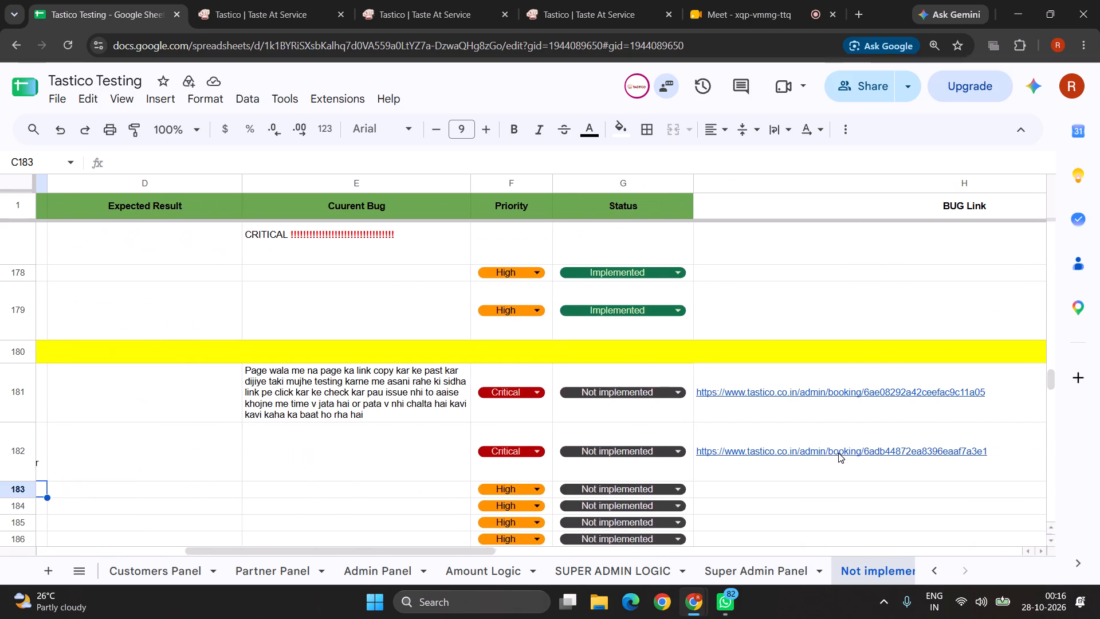
pyautogui.hscroll(-3, 838, 453)
pyautogui.hscroll(1, 838, 453)
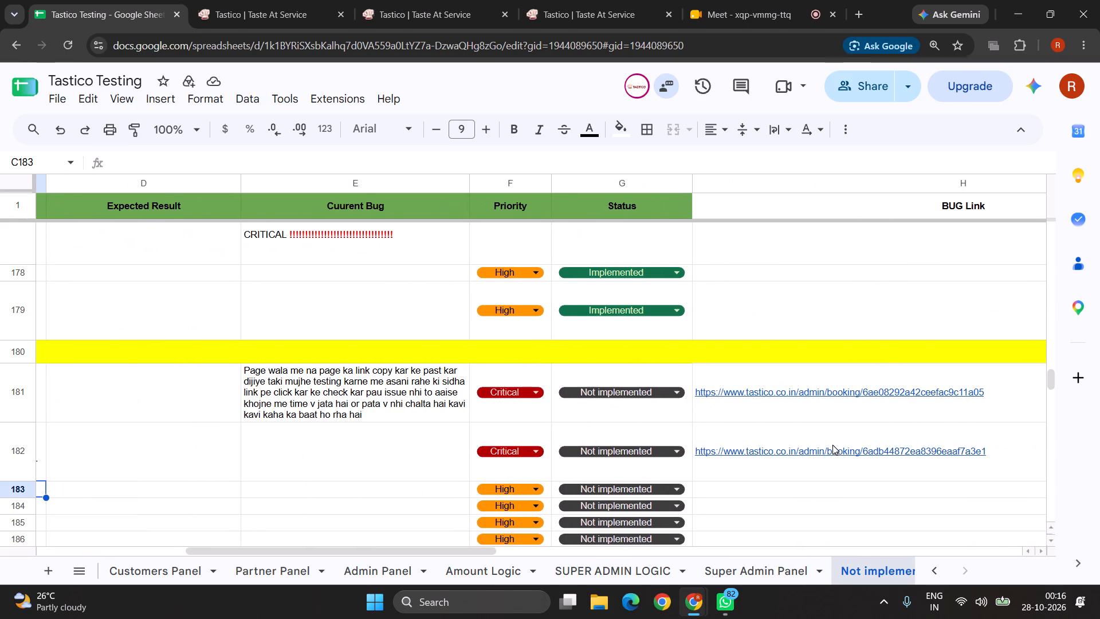
pyautogui.hscroll(3, 815, 457)
pyautogui.hscroll(1, 84, 469)
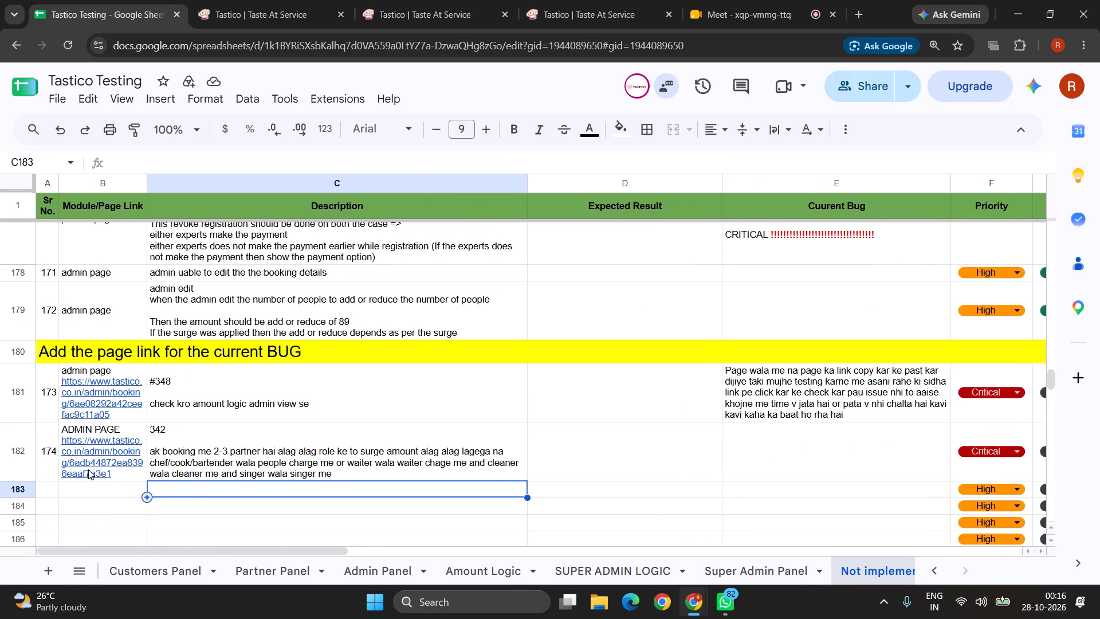
pyautogui.hscroll(1, 88, 469)
pyautogui.scroll(3, 523, 405)
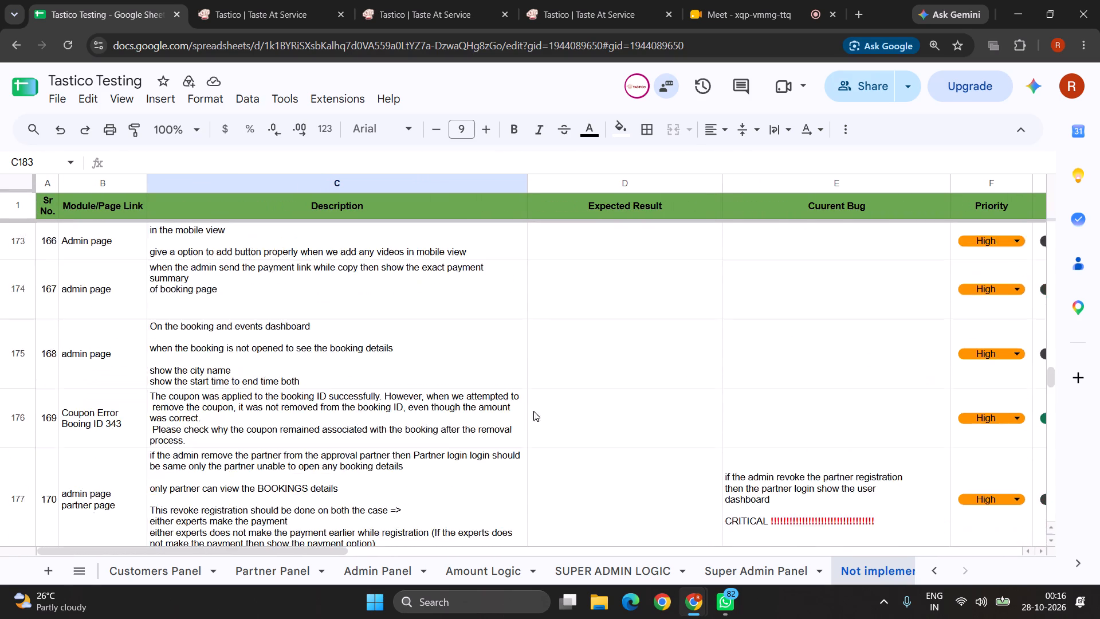
pyautogui.scroll(2, 533, 411)
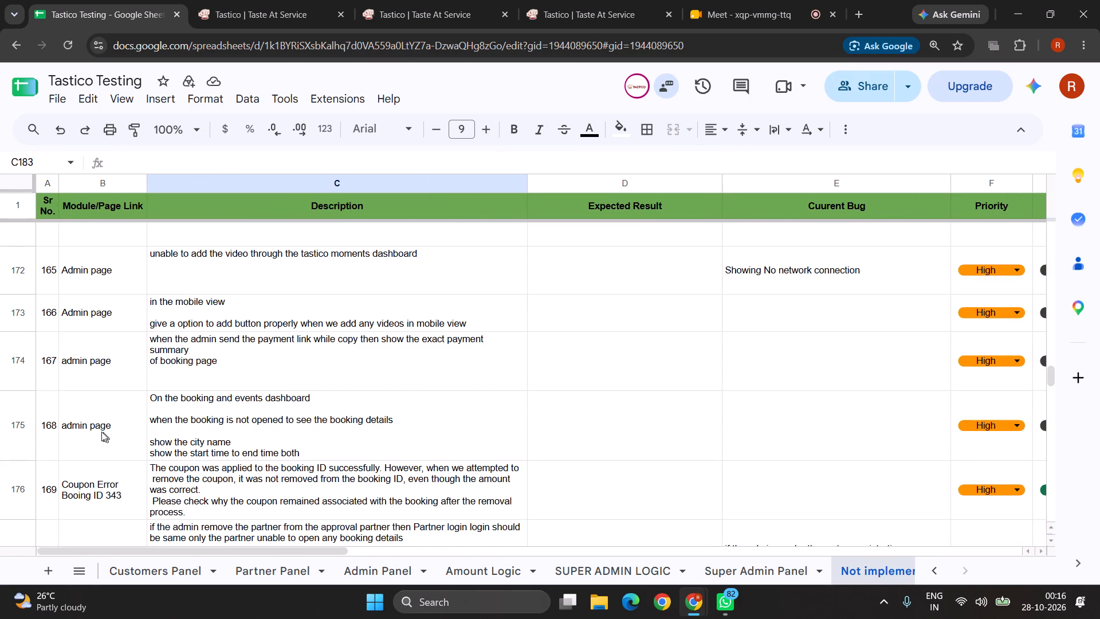
pyautogui.click(99, 430)
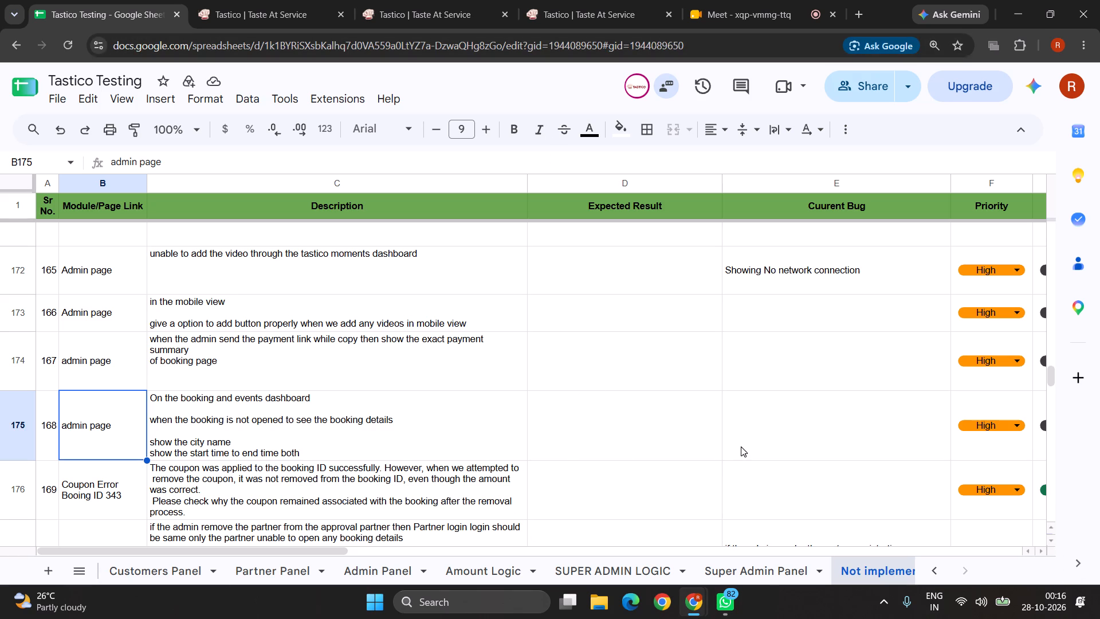
pyautogui.scroll(-3, 753, 455)
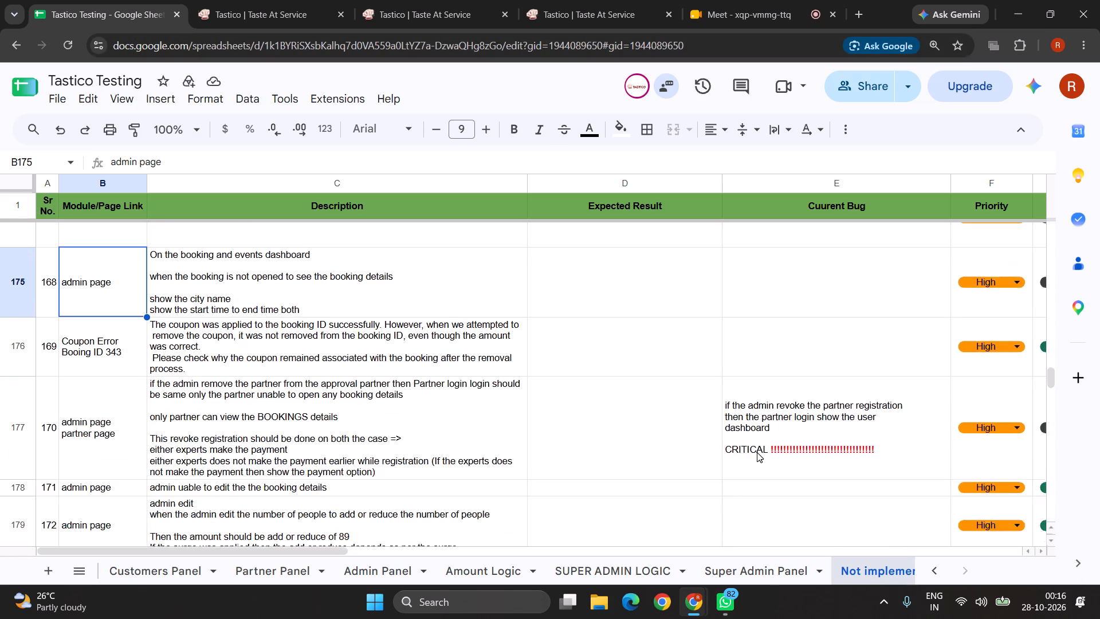
pyautogui.scroll(-4, 757, 452)
pyautogui.scroll(2, 657, 418)
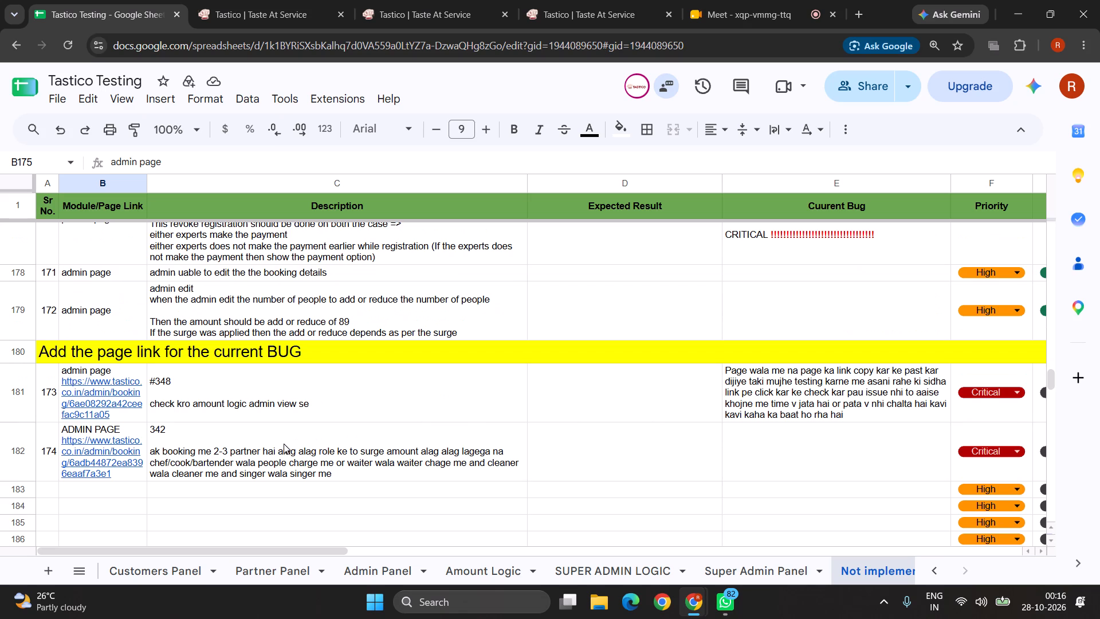
# Open the page link in booking 342's row to check which booking it leads to, and close the opened page.
pyautogui.click(243, 458)
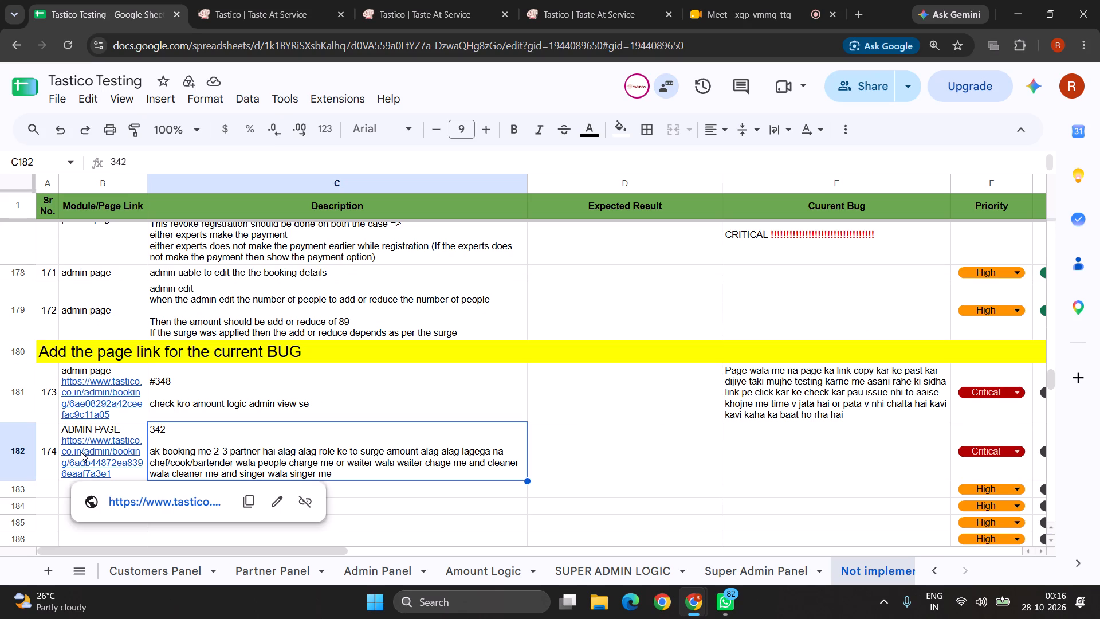
pyautogui.click(124, 500)
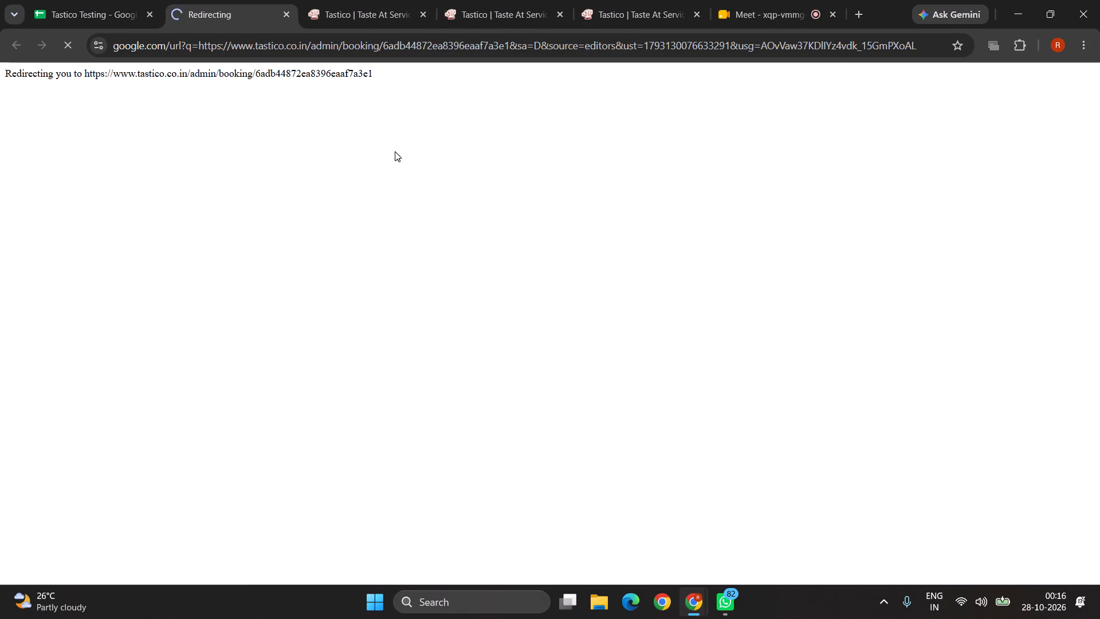
pyautogui.scroll(-8, 565, 293)
pyautogui.scroll(5, 602, 369)
pyautogui.scroll(-5, 614, 391)
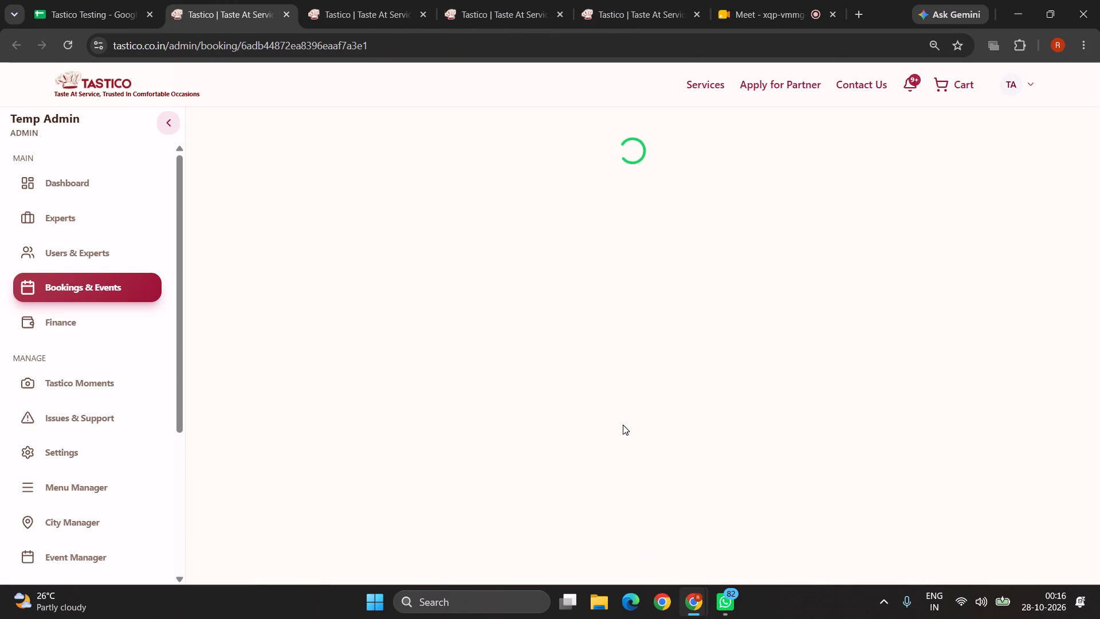
pyautogui.scroll(5, 625, 427)
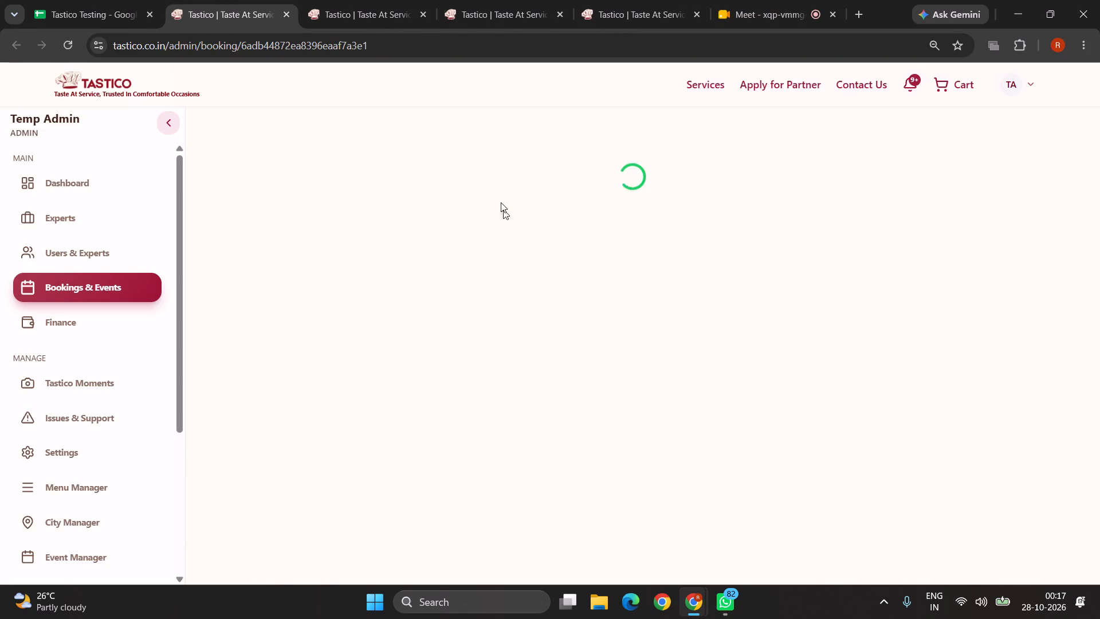
pyautogui.click(288, 15)
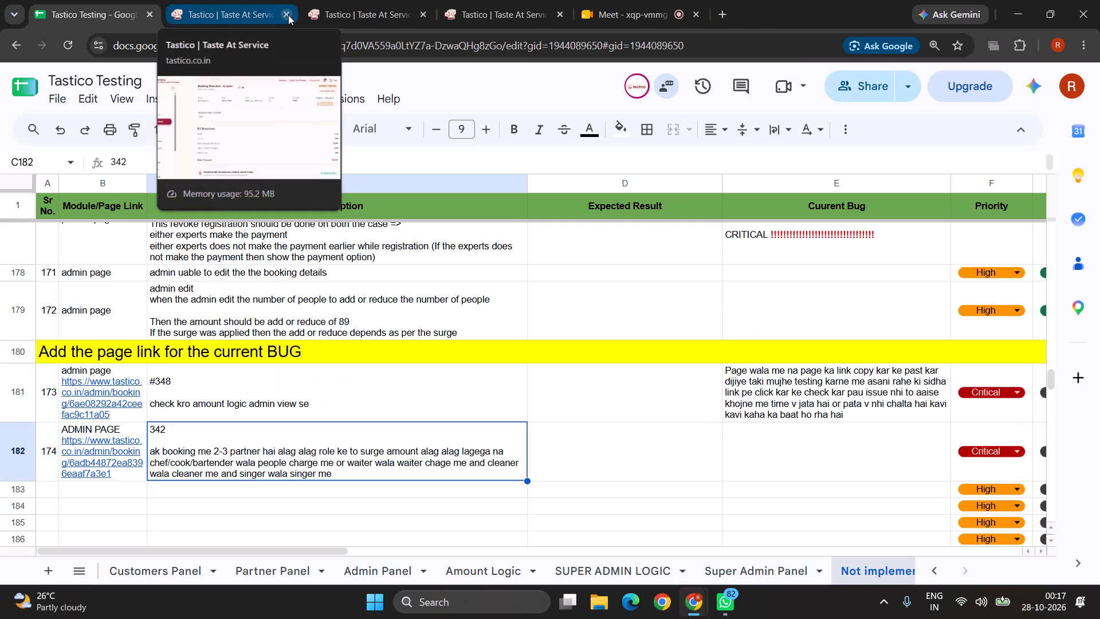
# Close the first remaining Tastico tab beside the sheet and return to the Tastico Testing sheet.
pyautogui.click(288, 15)
pyautogui.click(183, 7)
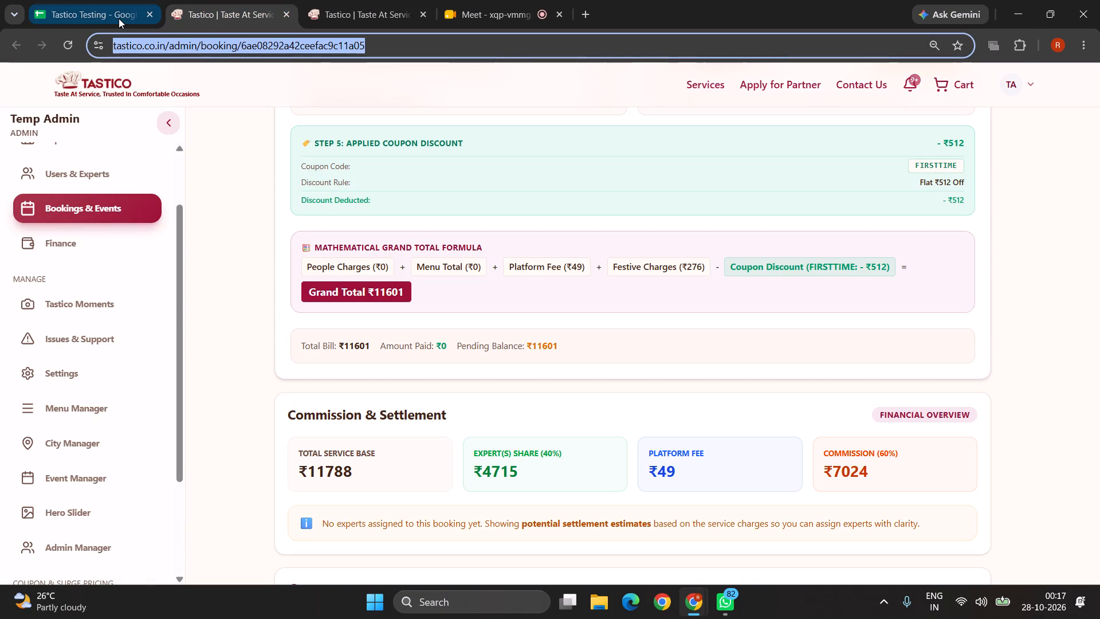
pyautogui.click(112, 17)
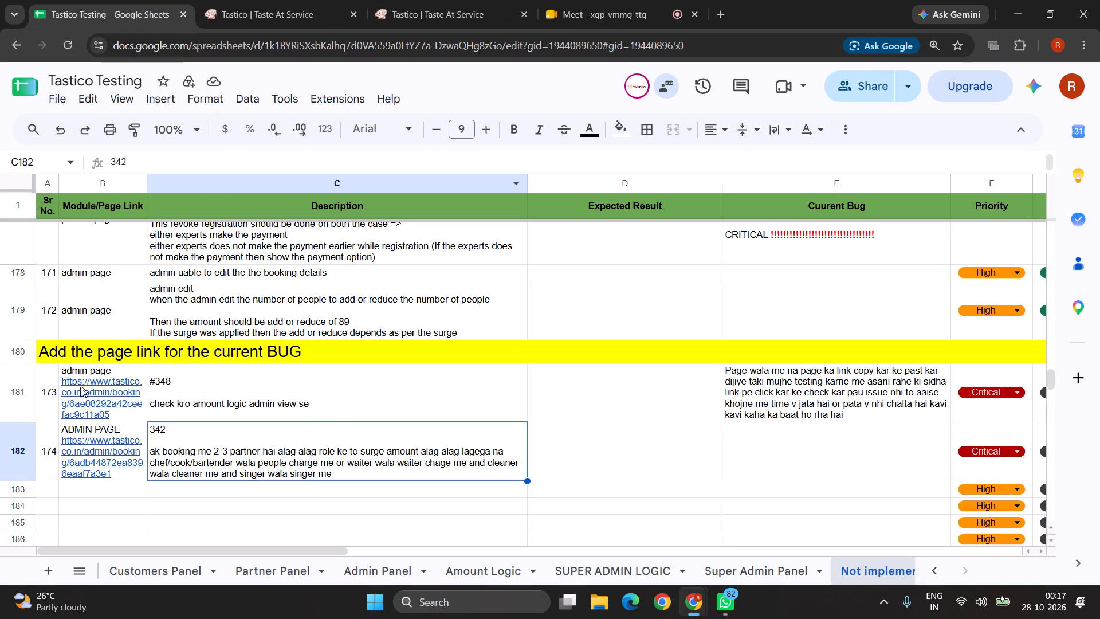
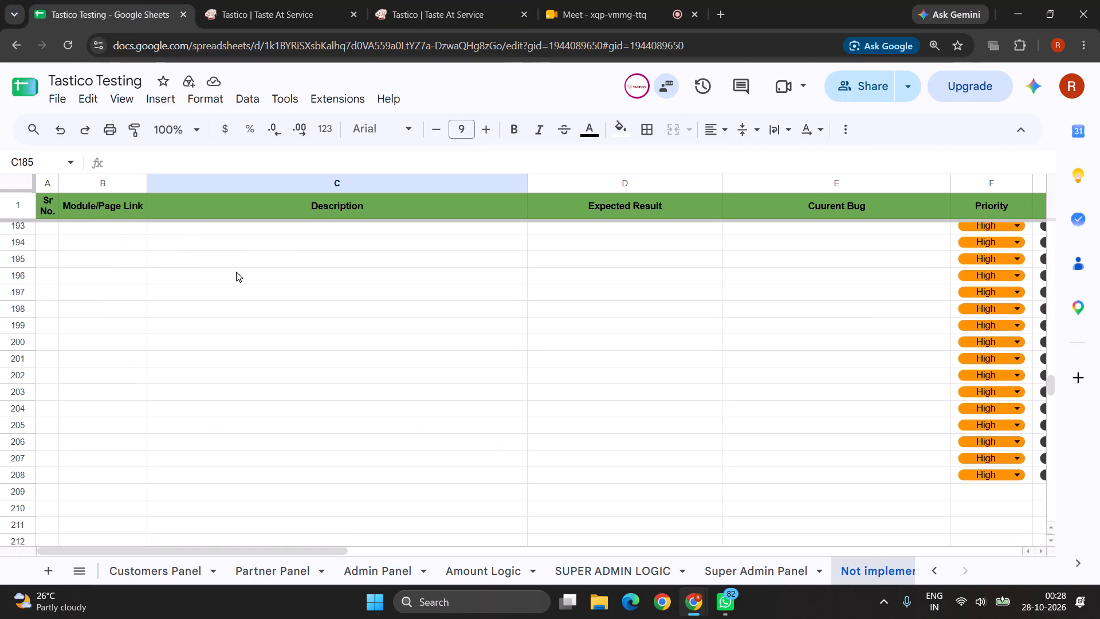
# Paste the copied "Expert Settle Amount (Admin Override)" text with its manual override warning into row 185's Description cell.
pyautogui.scroll(3, 191, 279)
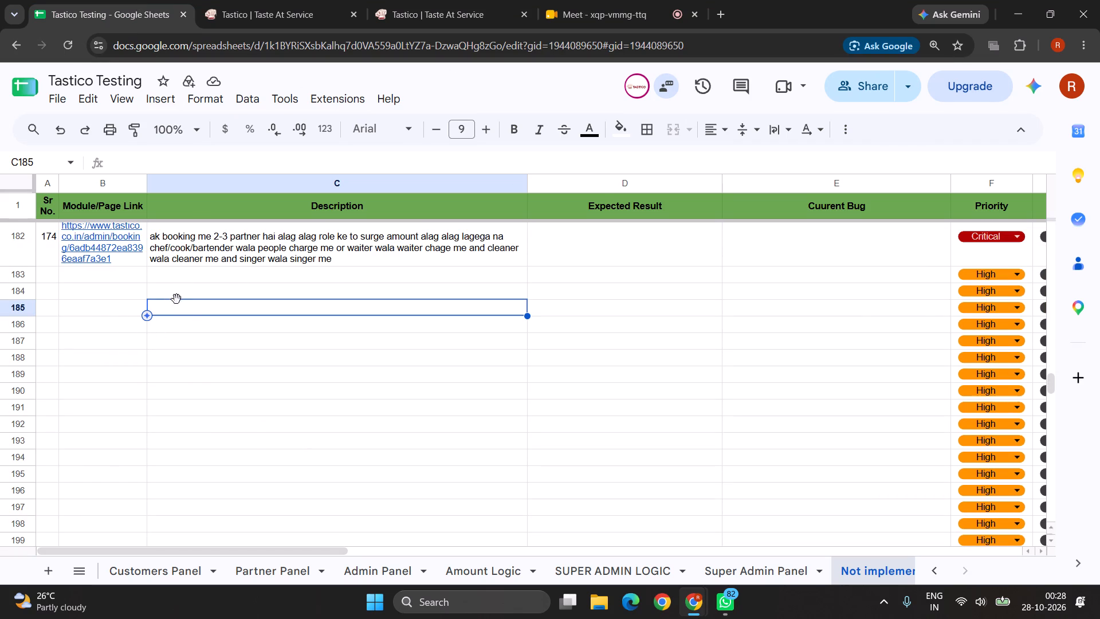
pyautogui.doubleClick(201, 304)
pyautogui.hotkey('ctrl', 'v')
pyautogui.hotkey('shift', 'Return')
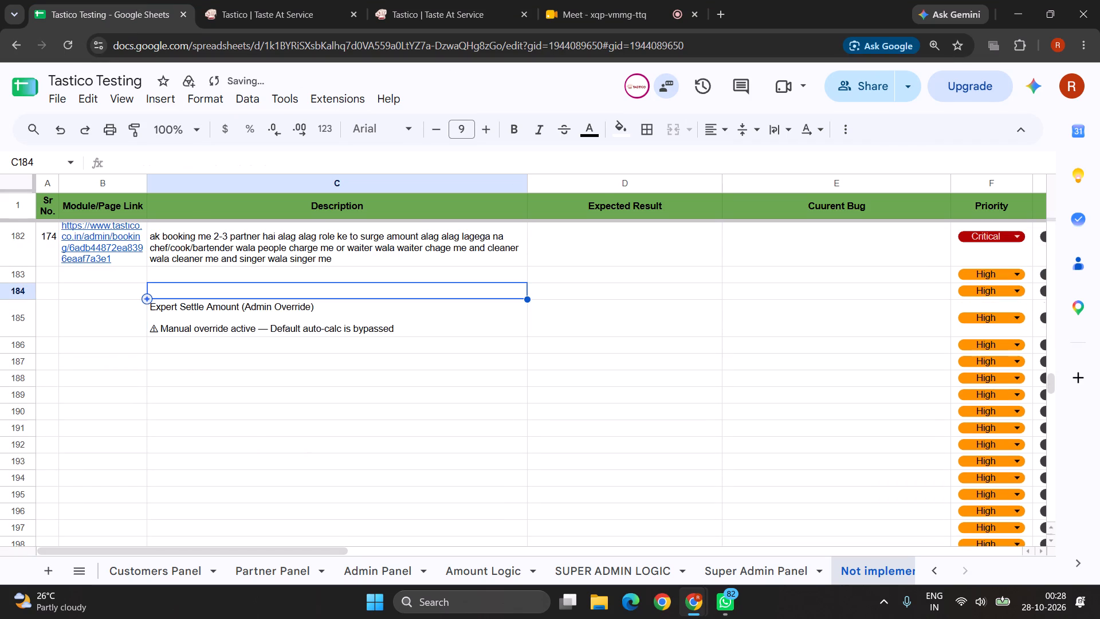
# Append "isme aaisa karna hai ki note kis resone paisa badha rhe hai or kitna se kitna" to row 185's description.
pyautogui.click(260, 322)
pyautogui.click(260, 322)
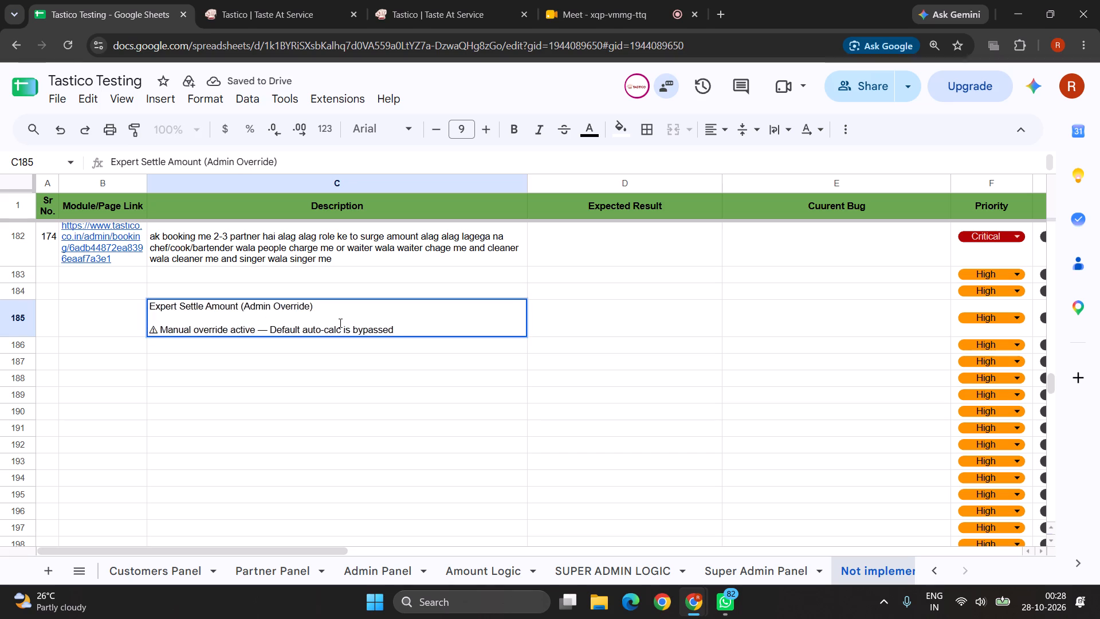
pyautogui.press('space')
pyautogui.press('space')
pyautogui.write('isme aaisa karo')
pyautogui.press('BackSpace')
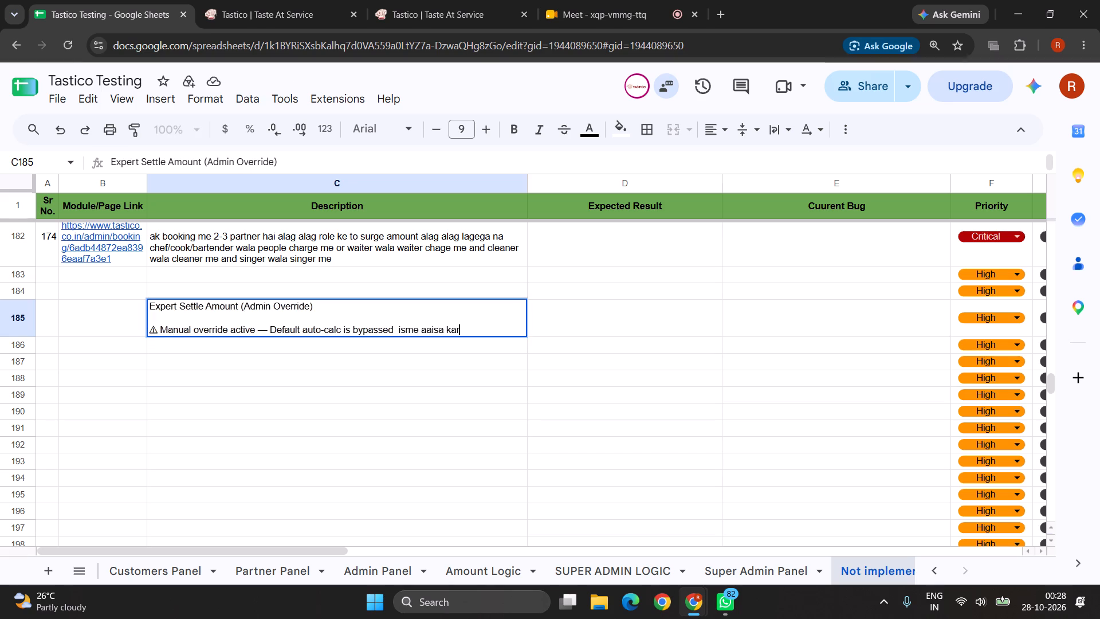
pyautogui.write('na hi')
pyautogui.press('BackSpace')
pyautogui.write('ai ki')
pyautogui.press('space')
pyautogui.write('note kis resone paisa bac')
pyautogui.press('BackSpace')
pyautogui.write('dha rhe hai or')
pyautogui.press('space')
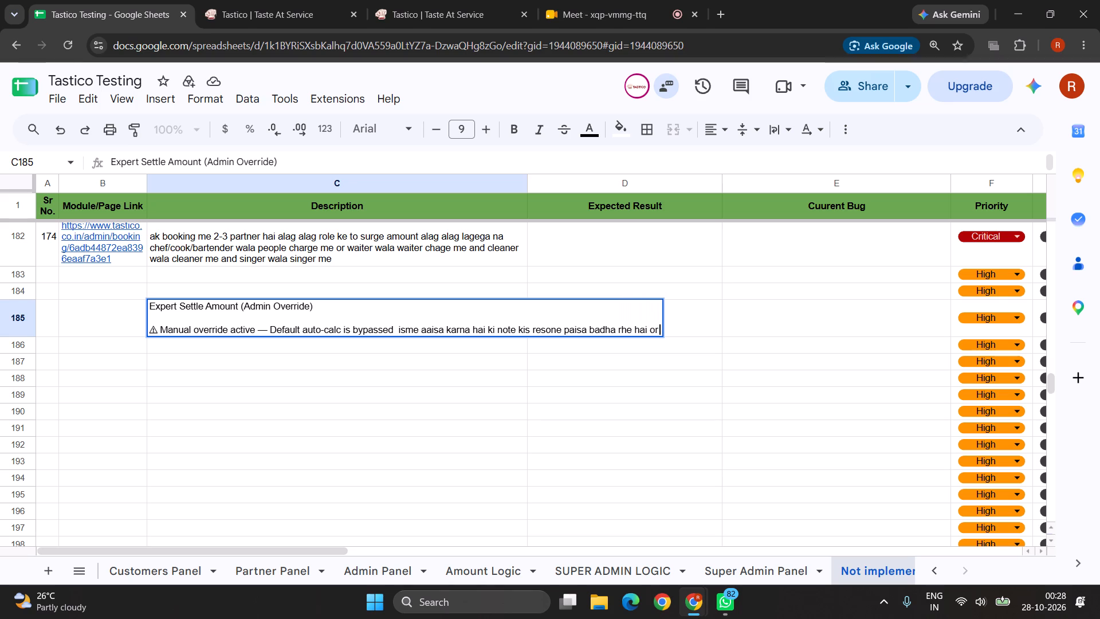
pyautogui.write('kitna se kitna')
pyautogui.press('space')
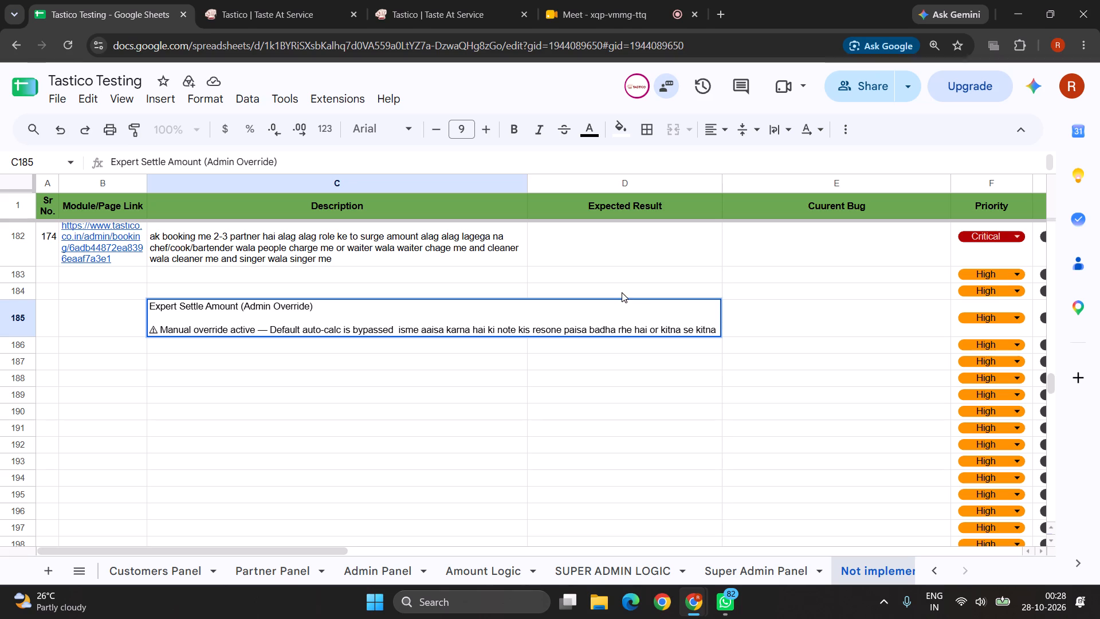
pyautogui.click(474, 369)
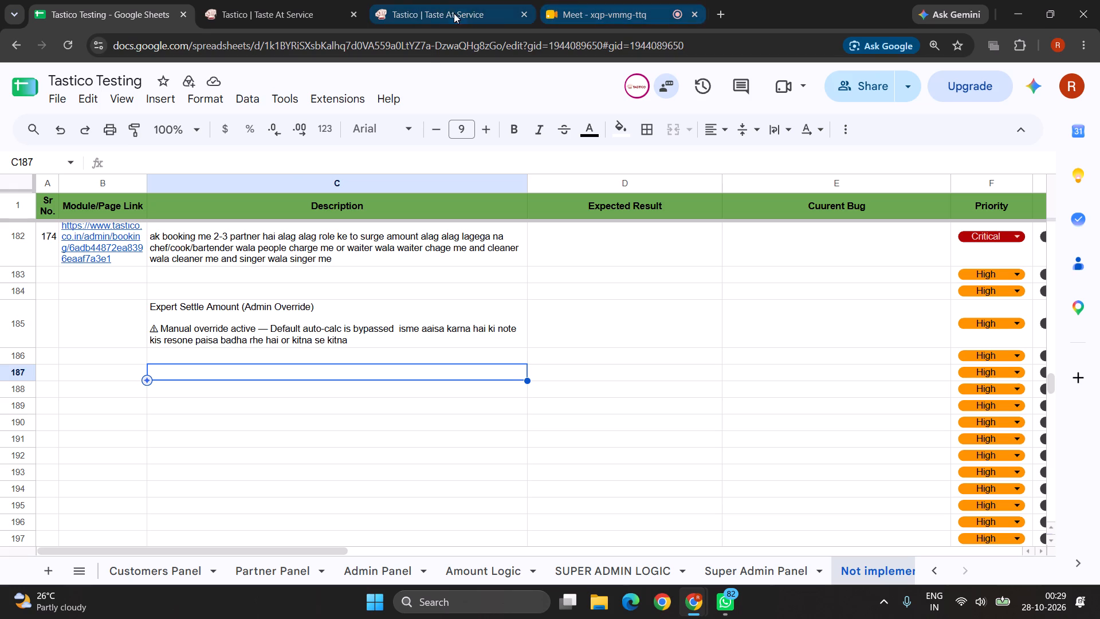
# Copy the admin booking page's address from the first Tastico tab into row 185's Module/Page Link cell.
pyautogui.click(290, 13)
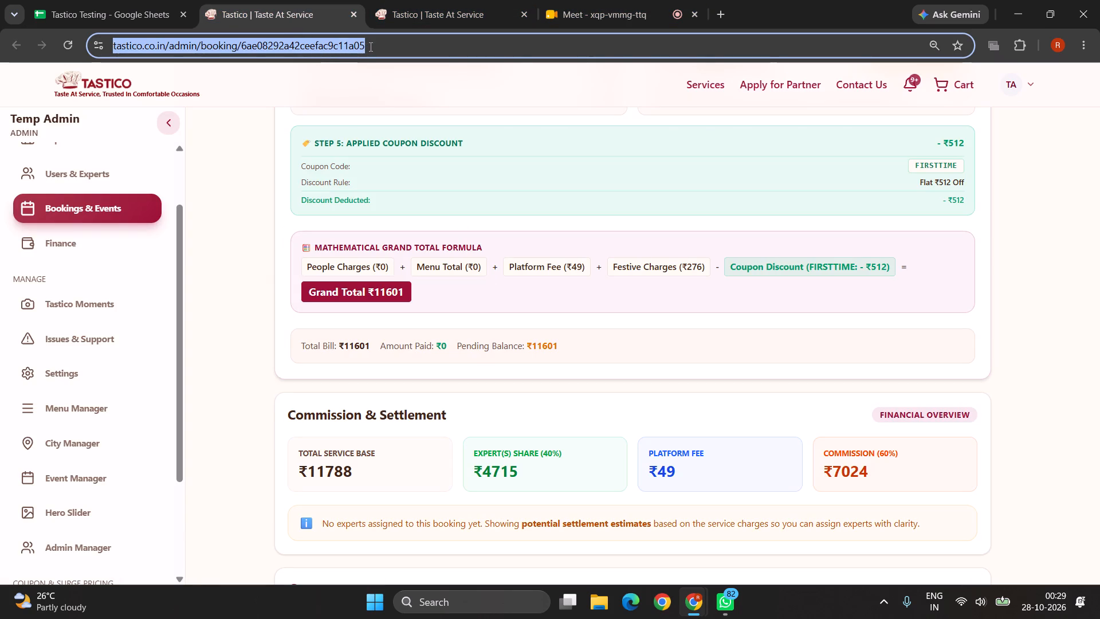
pyautogui.hotkey('ctrl', 'c')
pyautogui.click(146, 5)
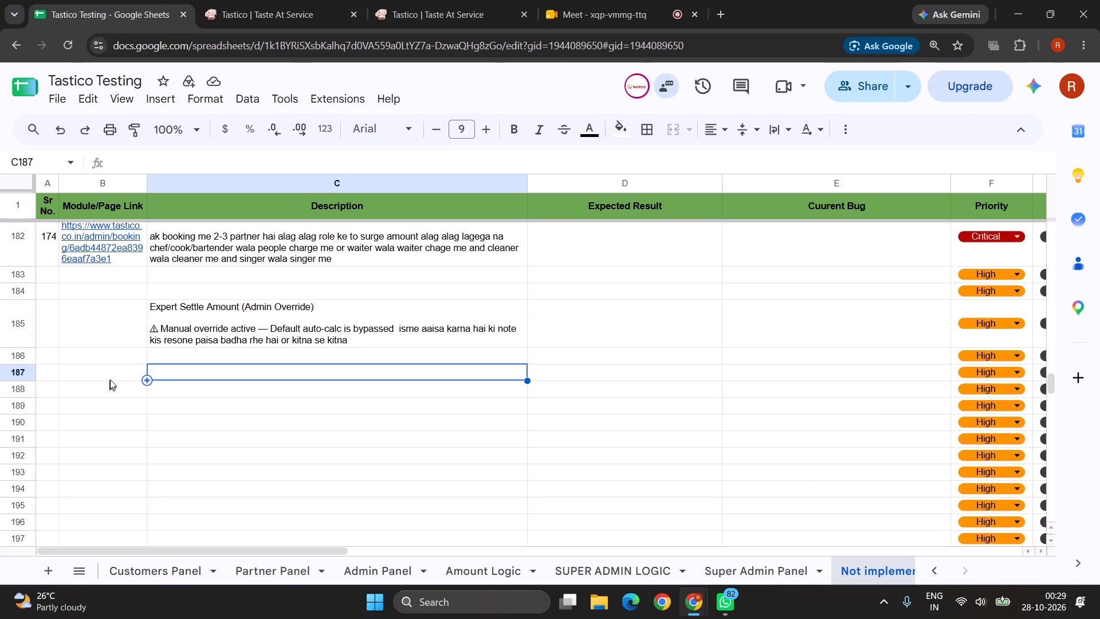
pyautogui.click(109, 332)
pyautogui.hotkey('ctrl', 'v')
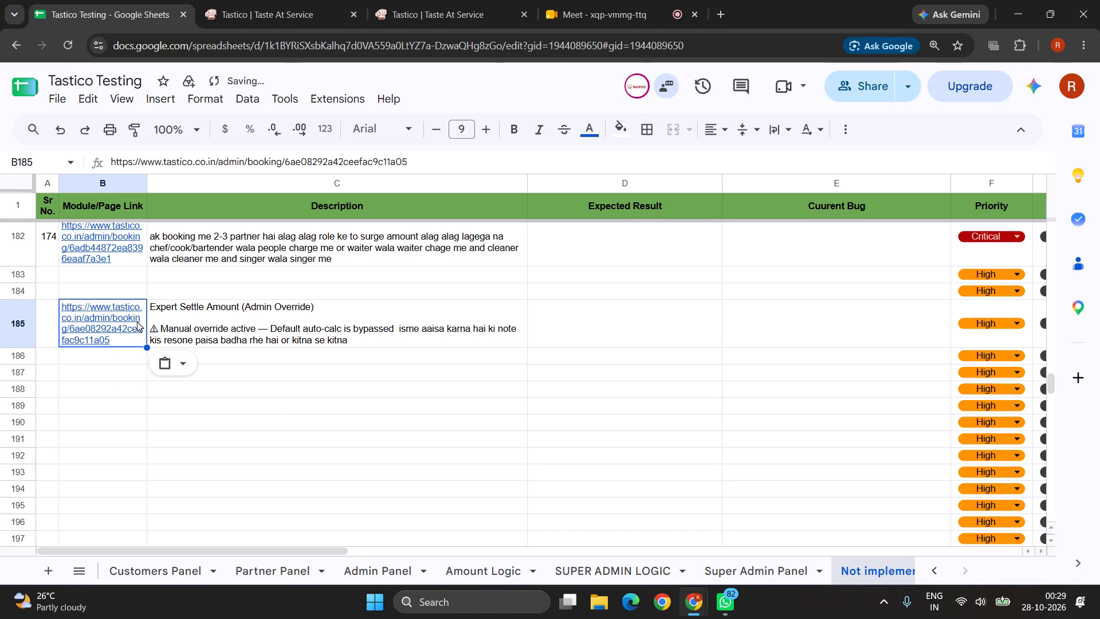
pyautogui.click(270, 370)
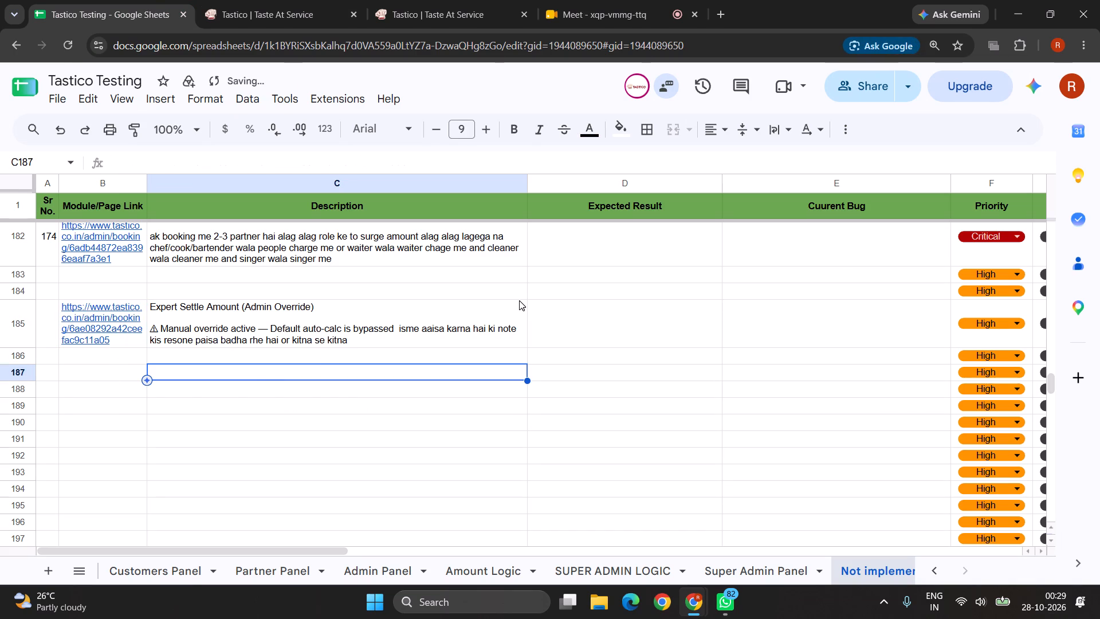
# Copy the "Commission & Settlement" heading from the admin booking page and return to the Tastico Testing sheet.
pyautogui.scroll(2, 531, 297)
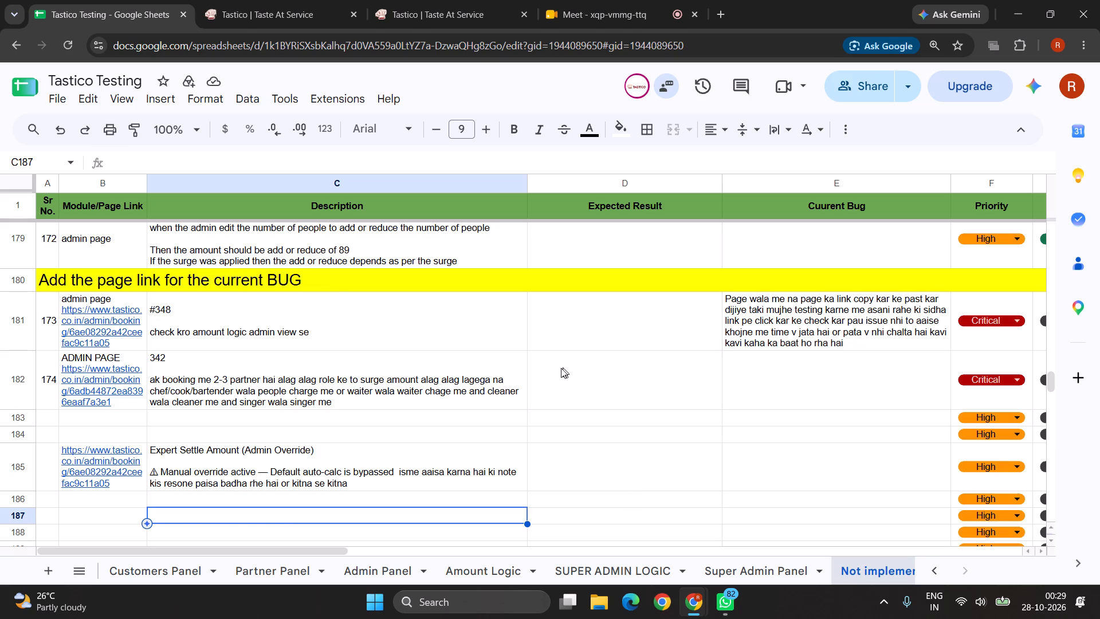
pyautogui.scroll(1, 560, 362)
pyautogui.click(238, 13)
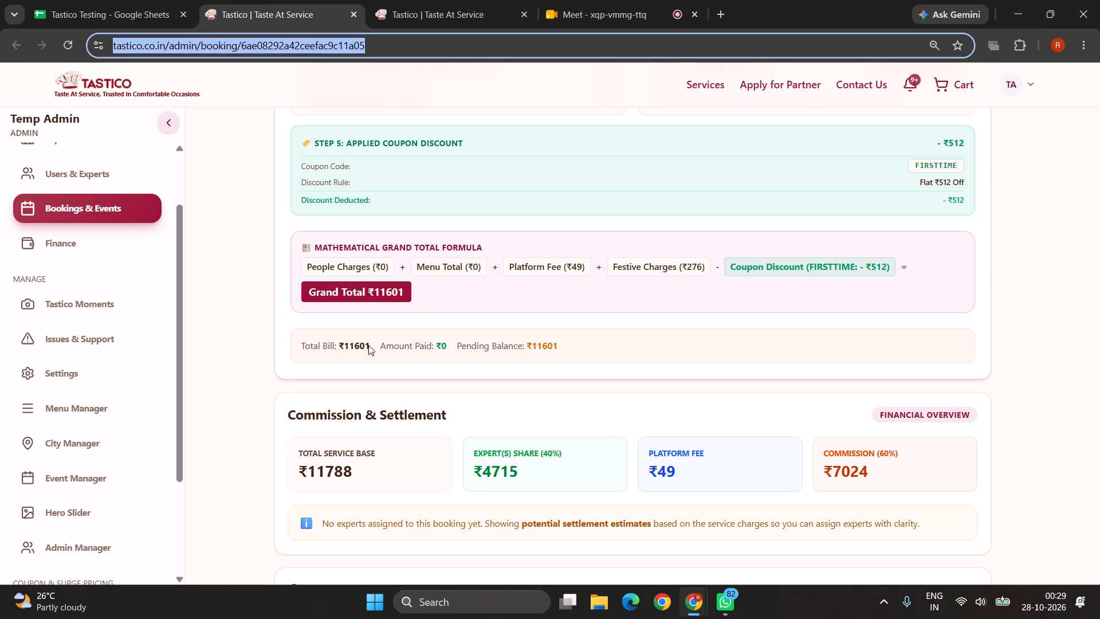
pyautogui.click(278, 332)
pyautogui.scroll(-2, 325, 391)
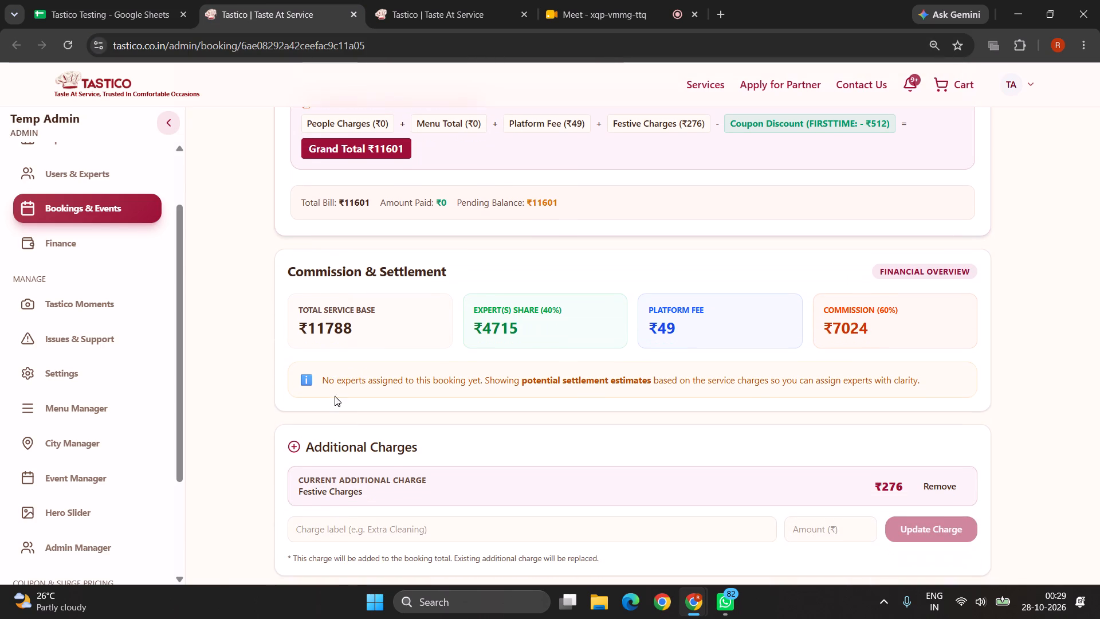
pyautogui.moveTo(298, 310); pyautogui.dragTo(388, 304)
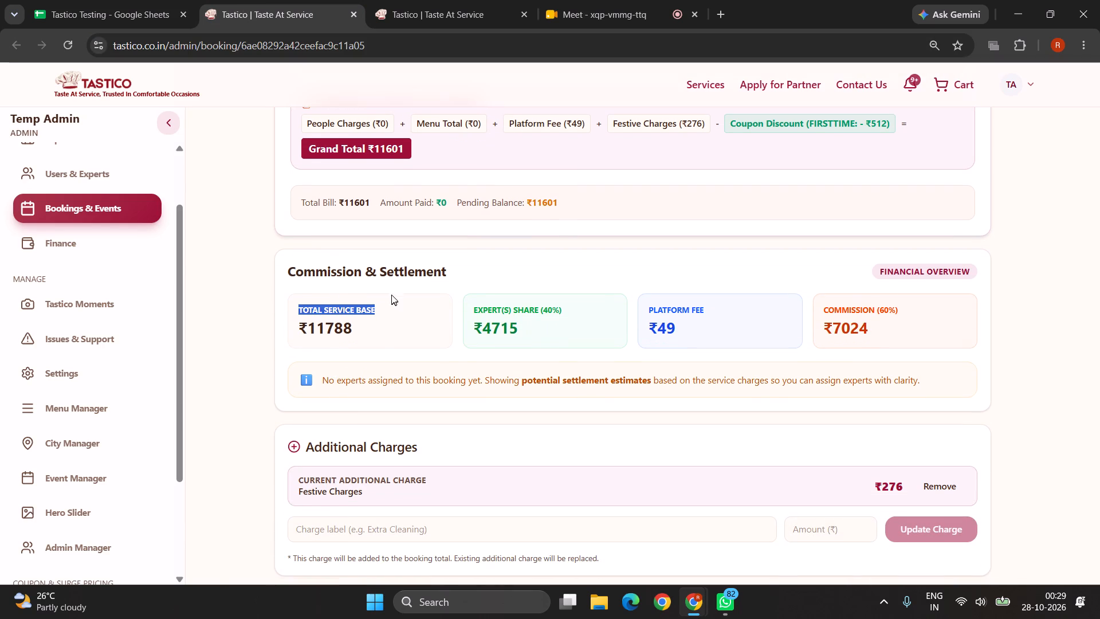
pyautogui.click(391, 292)
pyautogui.moveTo(285, 276); pyautogui.dragTo(444, 271)
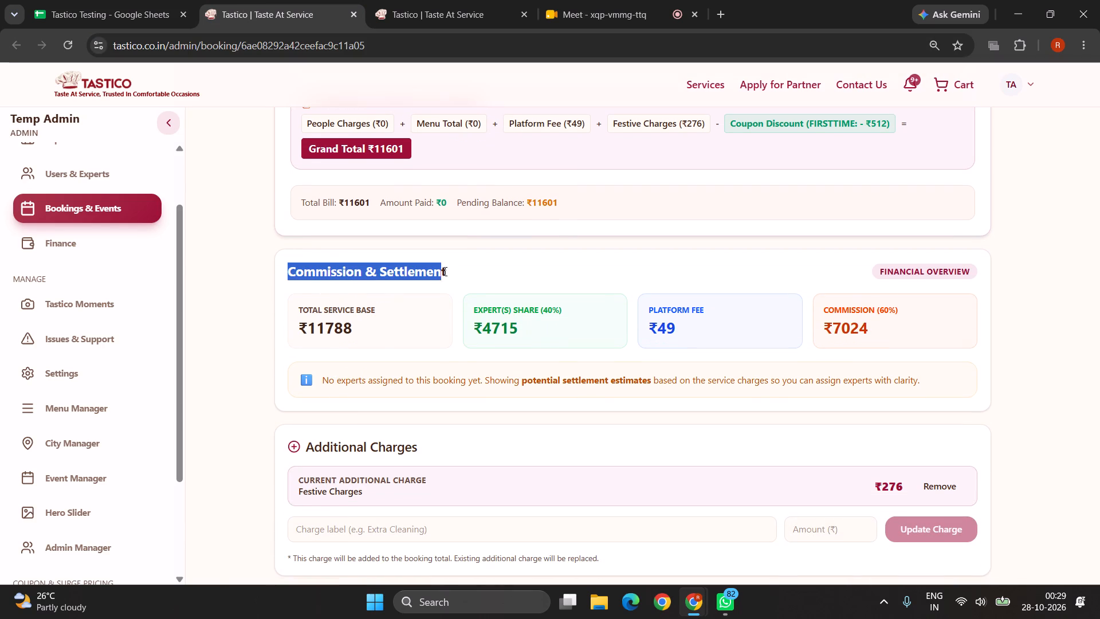
pyautogui.moveTo(444, 271); pyautogui.dragTo(459, 270)
pyautogui.hotkey('ctrl', 'c')
pyautogui.click(107, 0)
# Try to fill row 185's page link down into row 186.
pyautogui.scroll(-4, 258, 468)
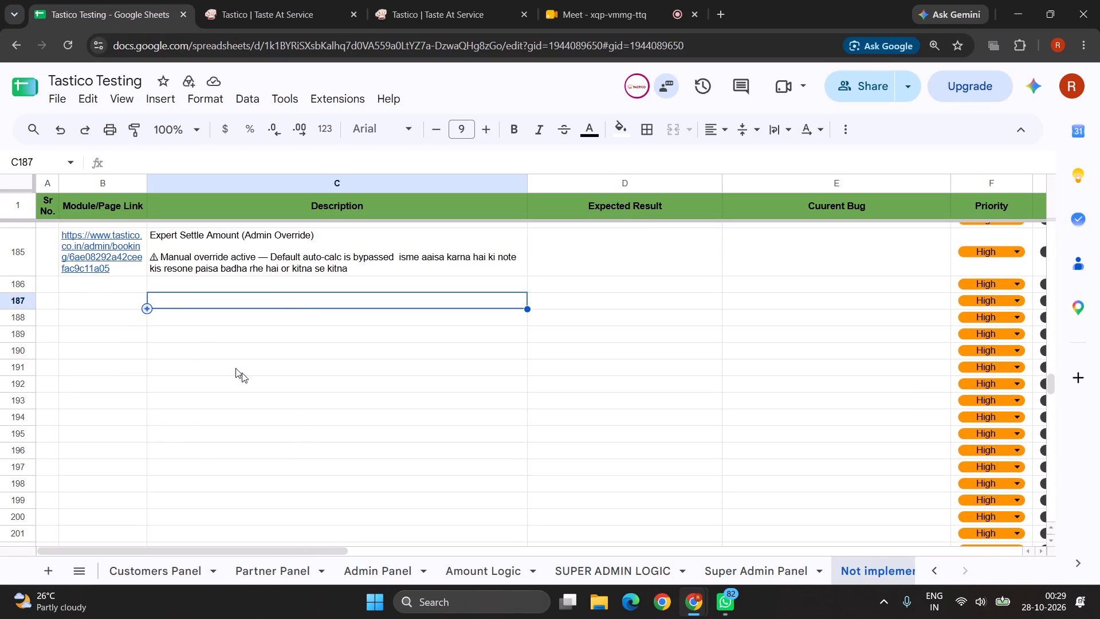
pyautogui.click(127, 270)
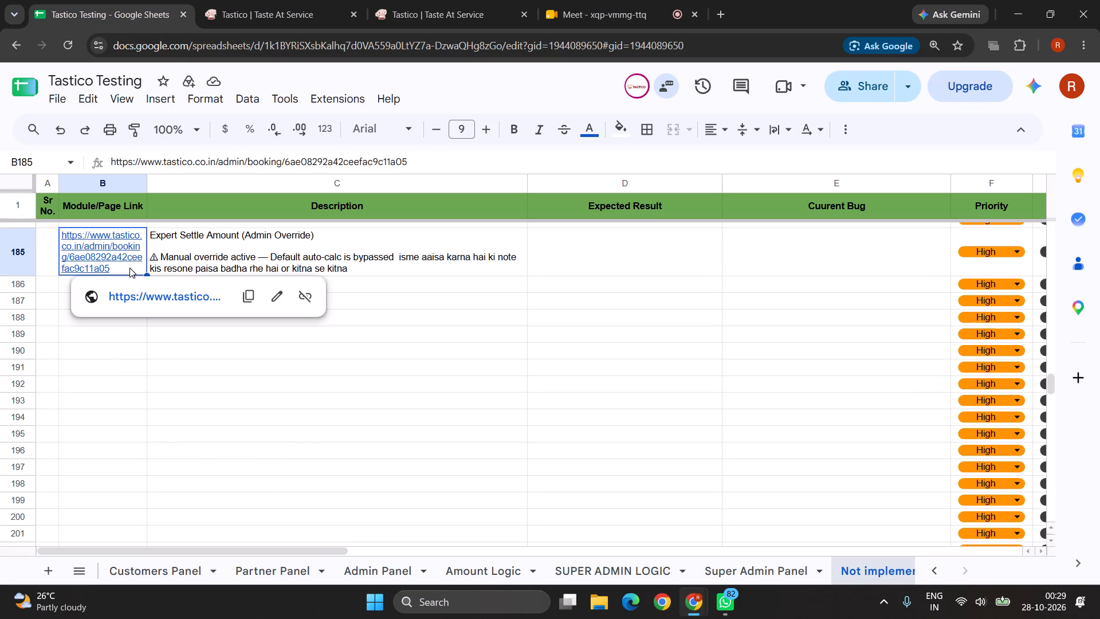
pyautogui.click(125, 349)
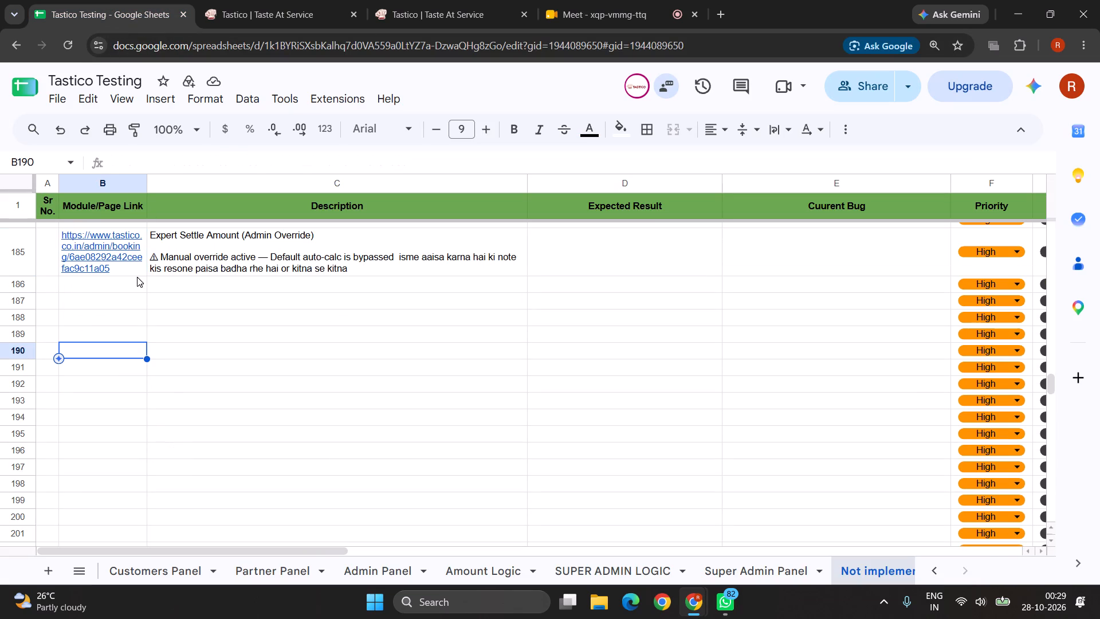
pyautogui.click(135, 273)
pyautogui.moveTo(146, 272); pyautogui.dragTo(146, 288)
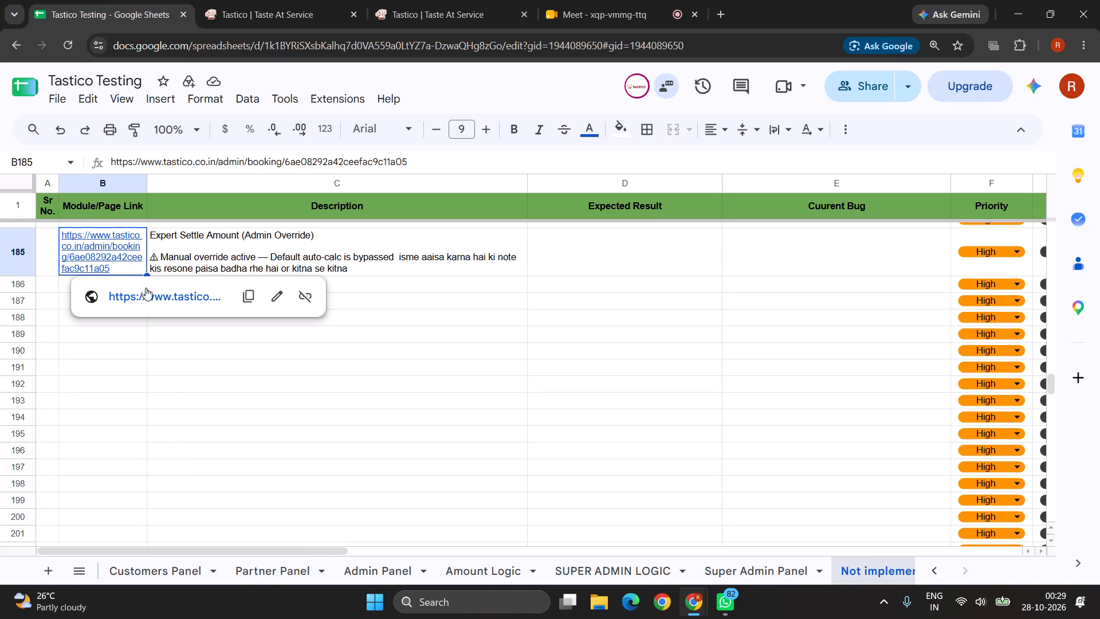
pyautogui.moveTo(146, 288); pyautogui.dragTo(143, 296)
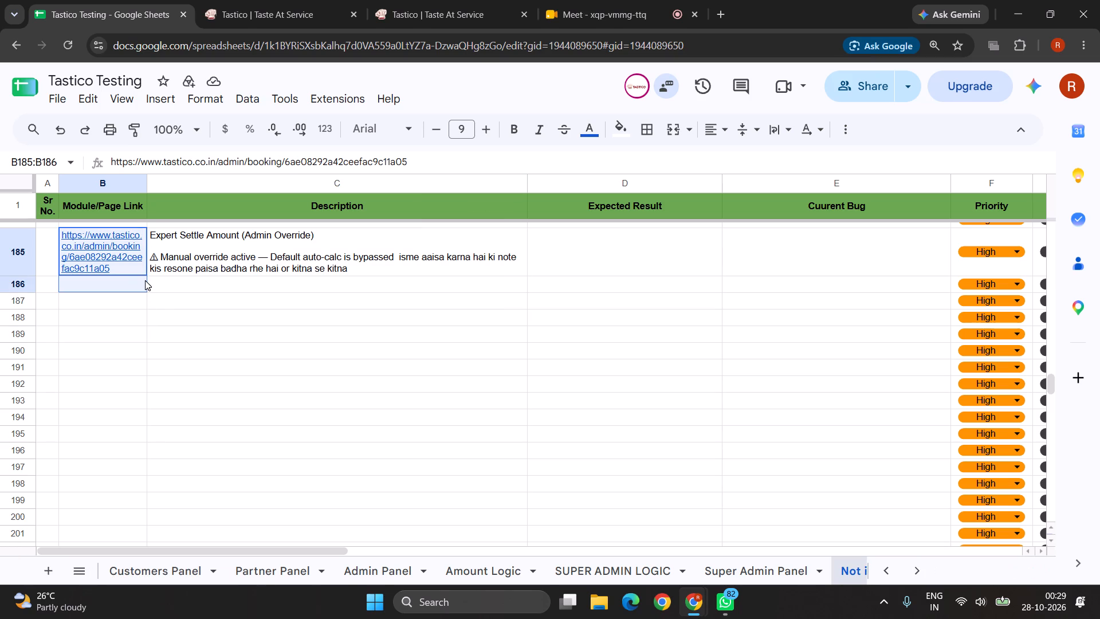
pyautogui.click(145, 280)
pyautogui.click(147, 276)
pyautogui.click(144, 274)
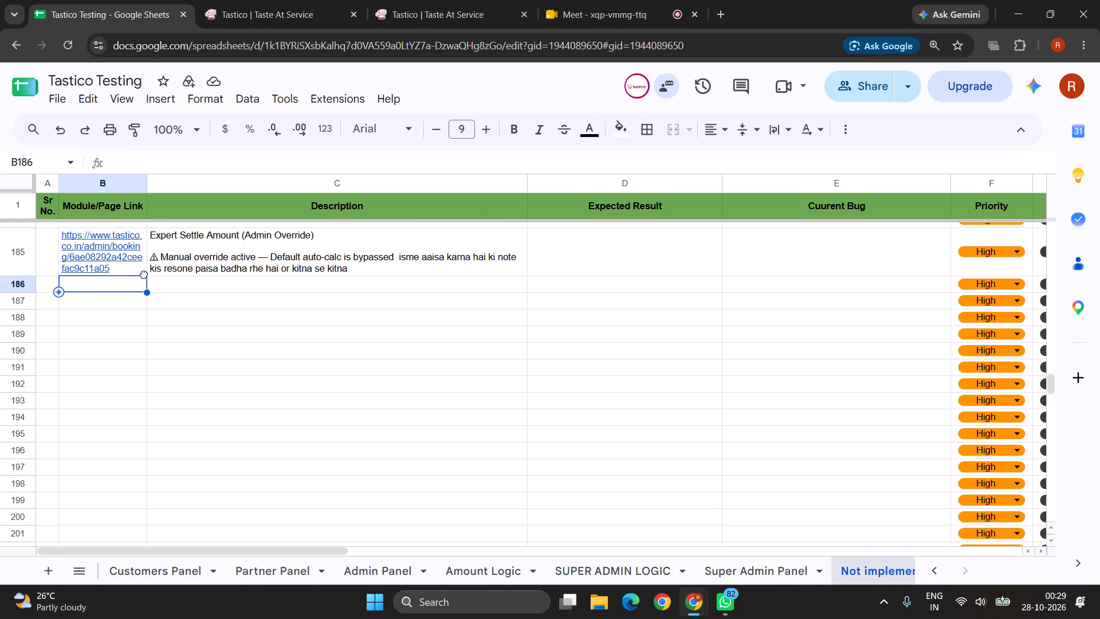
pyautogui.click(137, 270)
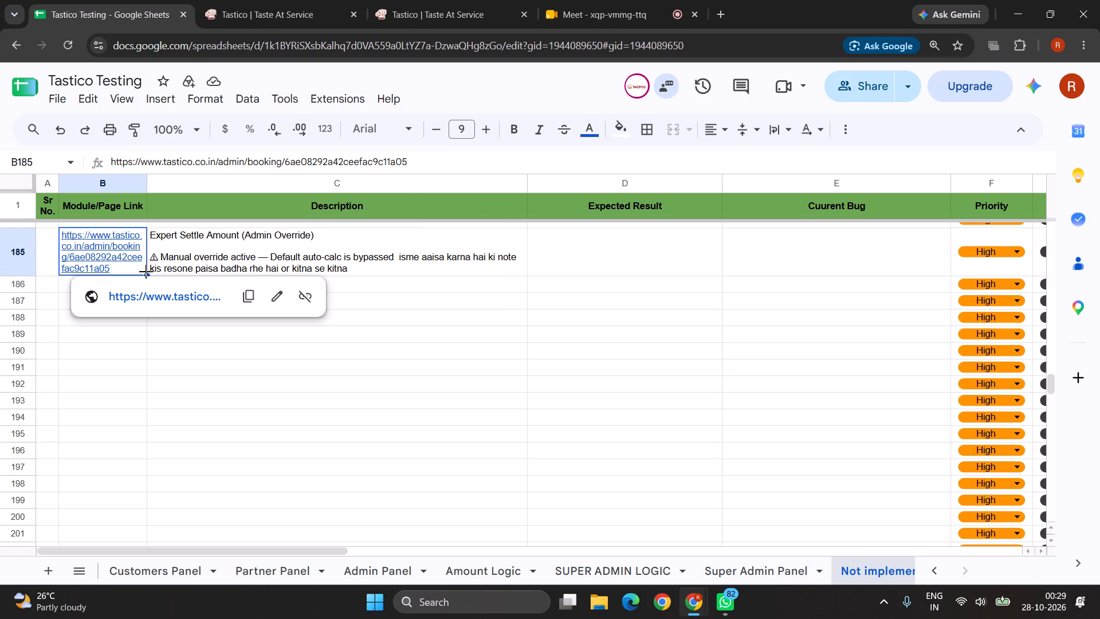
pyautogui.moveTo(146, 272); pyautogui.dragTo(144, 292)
# Paste "Commission & Settlement" into row 186's Description cell and add a colon after it.
pyautogui.click(183, 286)
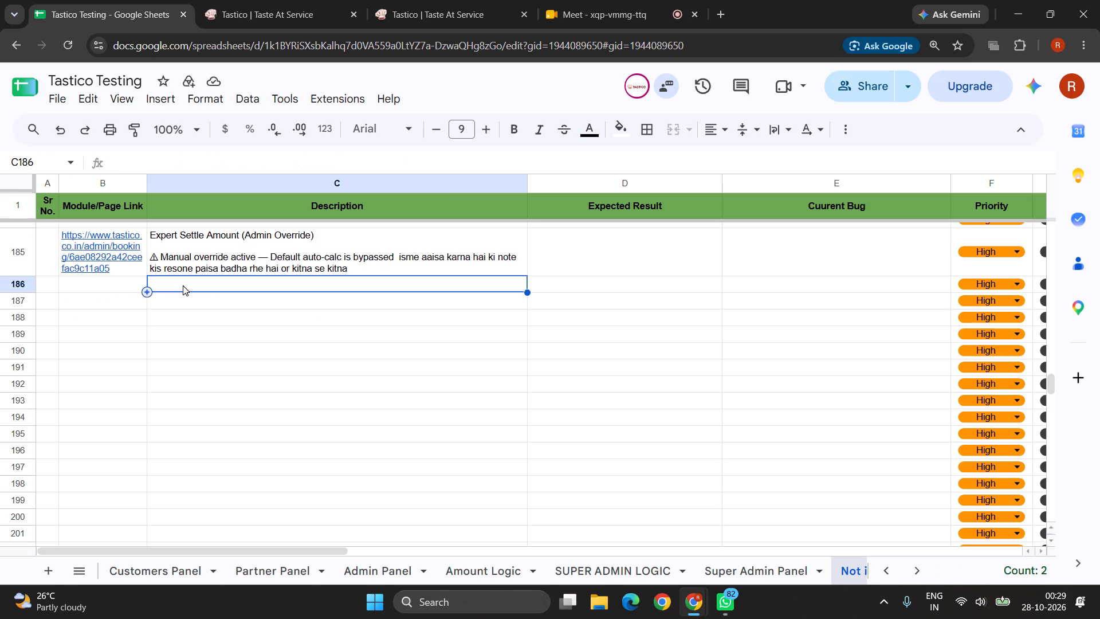
pyautogui.hotkey('ctrl', 'v')
pyautogui.click(396, 295)
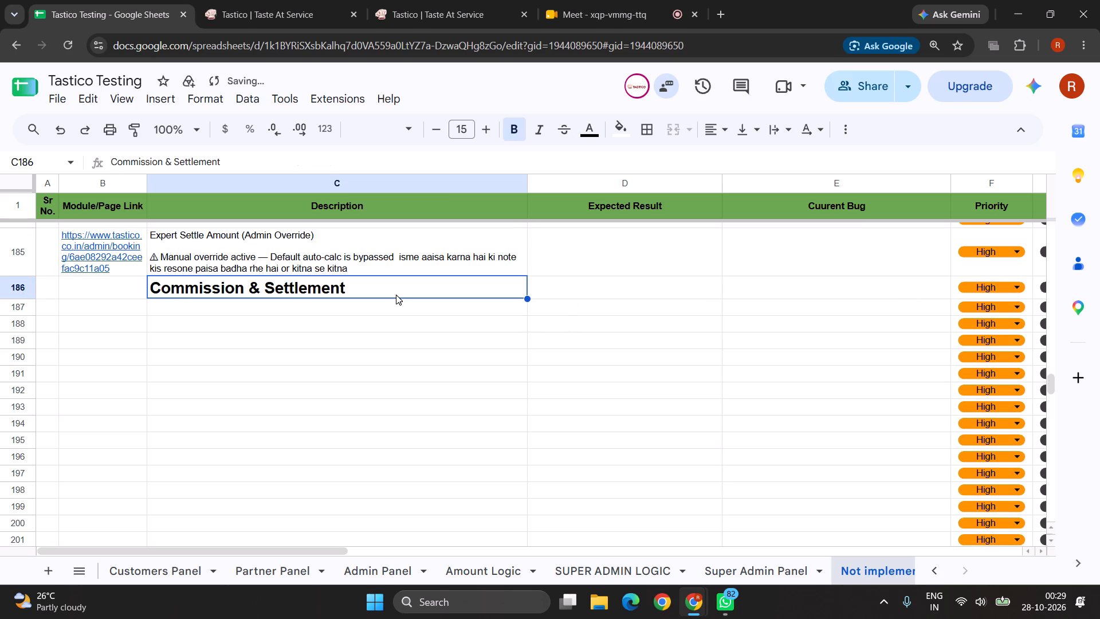
pyautogui.click(396, 294)
pyautogui.tripleClick(374, 286)
pyautogui.click(374, 286)
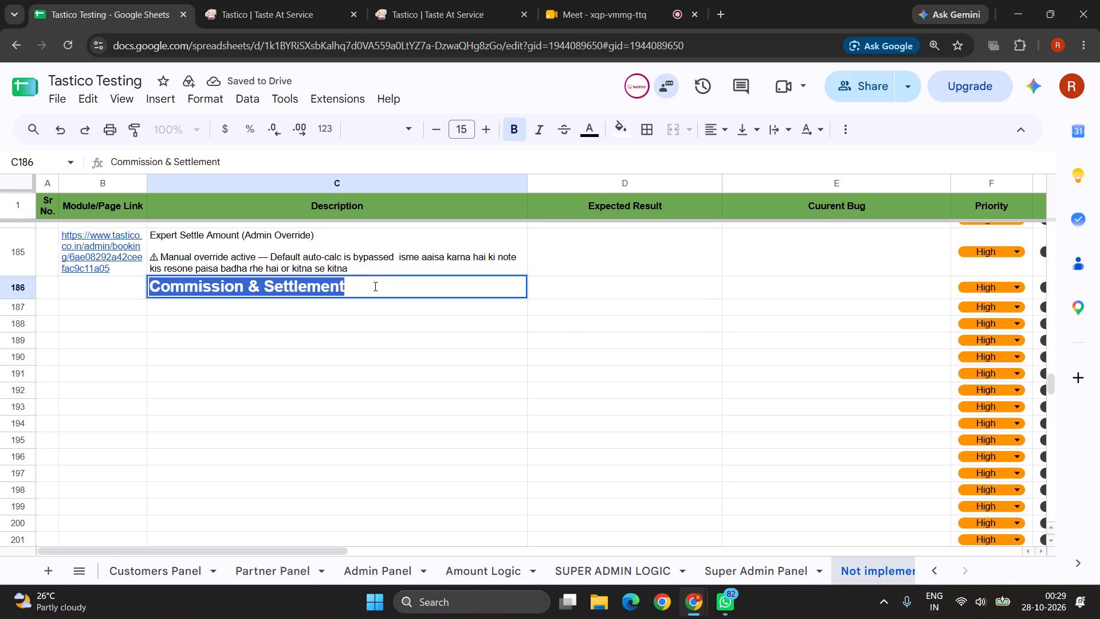
pyautogui.hotkey('shift', ':')
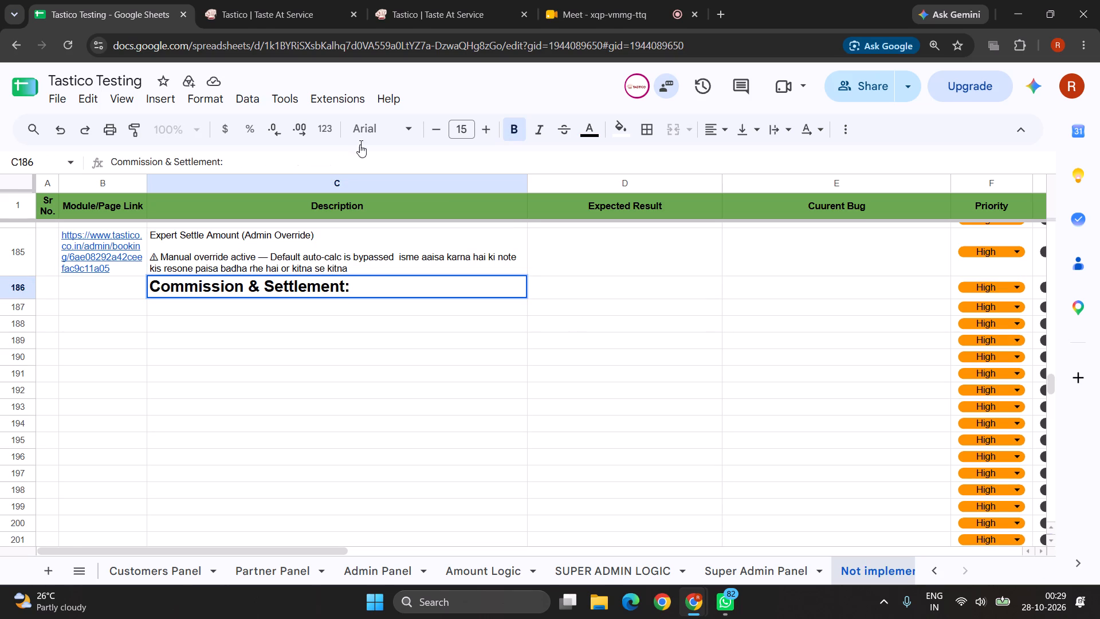
# Copy the "Total Service Base" label from booking #348's page, append it to row 186's Description text and remove the extra blank lines.
pyautogui.click(305, 0)
pyautogui.click(397, 350)
pyautogui.tripleClick(323, 307)
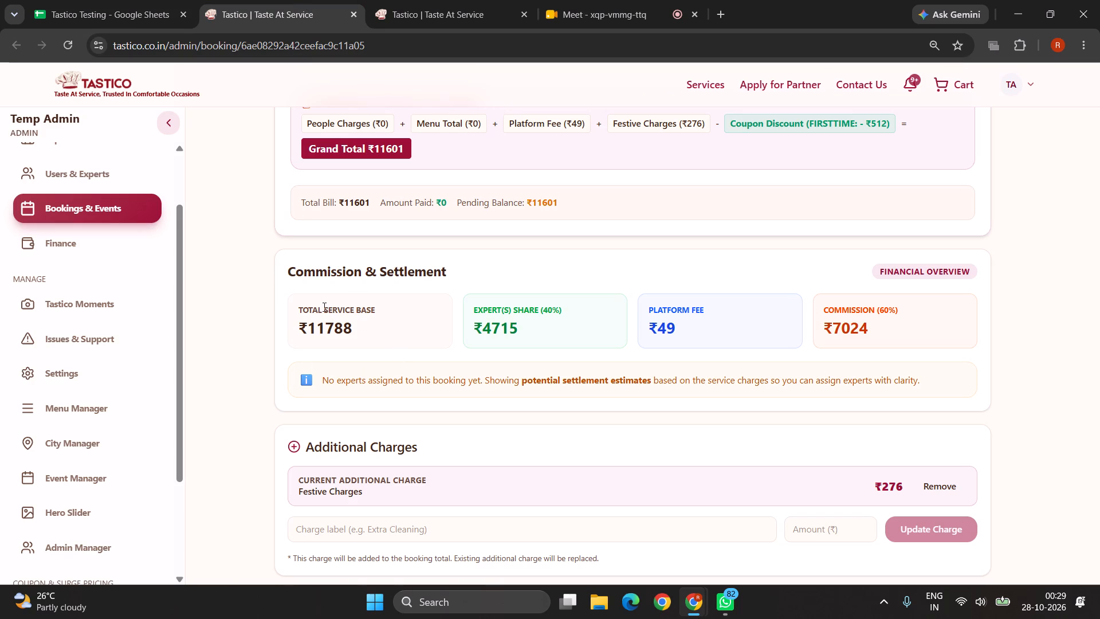
pyautogui.hotkey('ctrl', 'c')
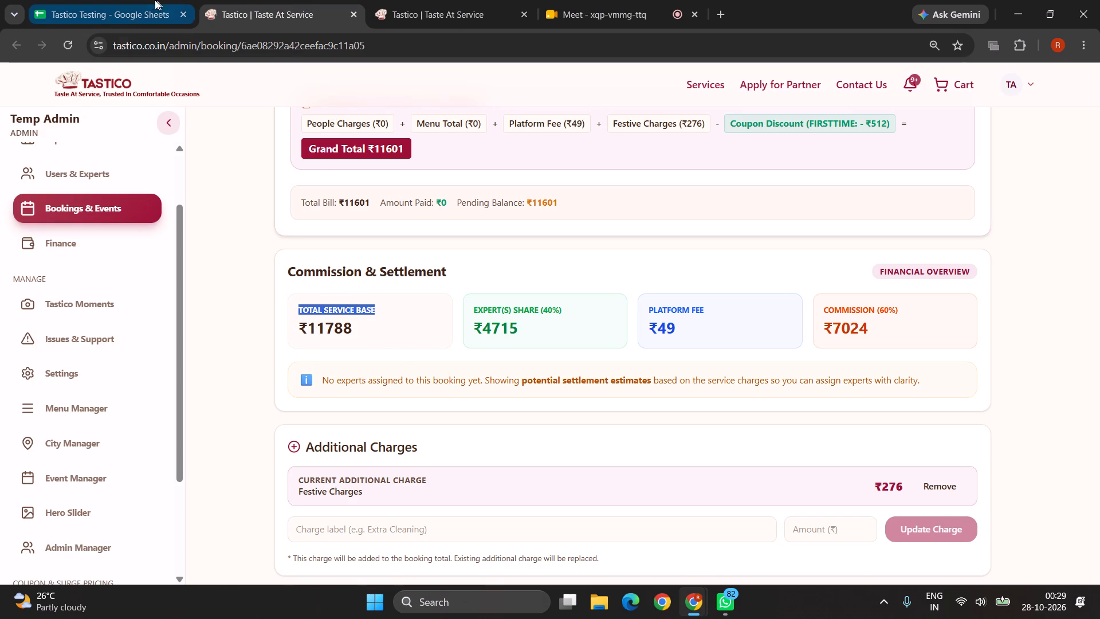
pyautogui.click(150, 0)
pyautogui.hotkey('ctrl', 'v')
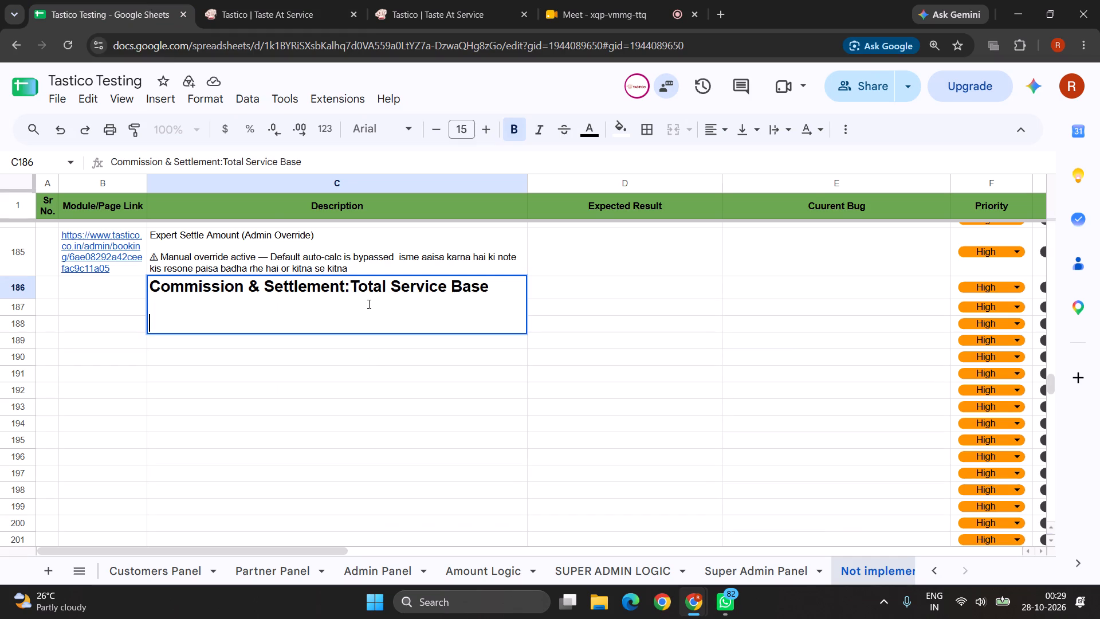
pyautogui.press('BackSpace')
pyautogui.press('BackSpace')
# Complete row 186's description with "price nhi lena hai total lena hai price ka tab distribute karne hai logic ke hisab se".
pyautogui.press('space')
pyautogui.write('price nhi lena hai total lena')
pyautogui.press('space')
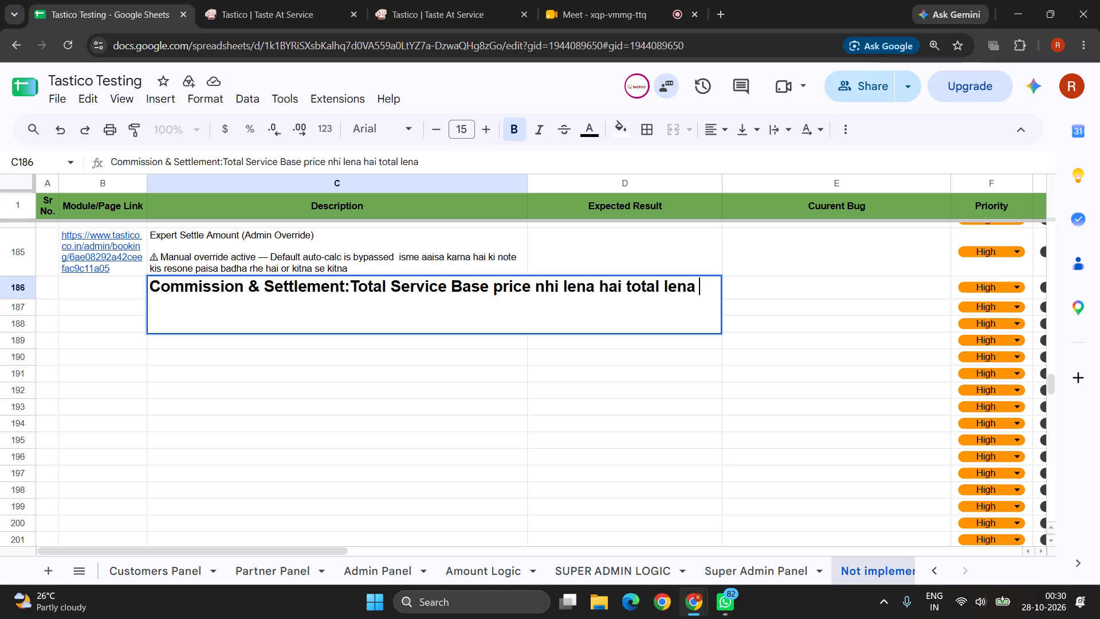
pyautogui.write('hai price ka t')
pyautogui.write('ab')
pyautogui.press('space')
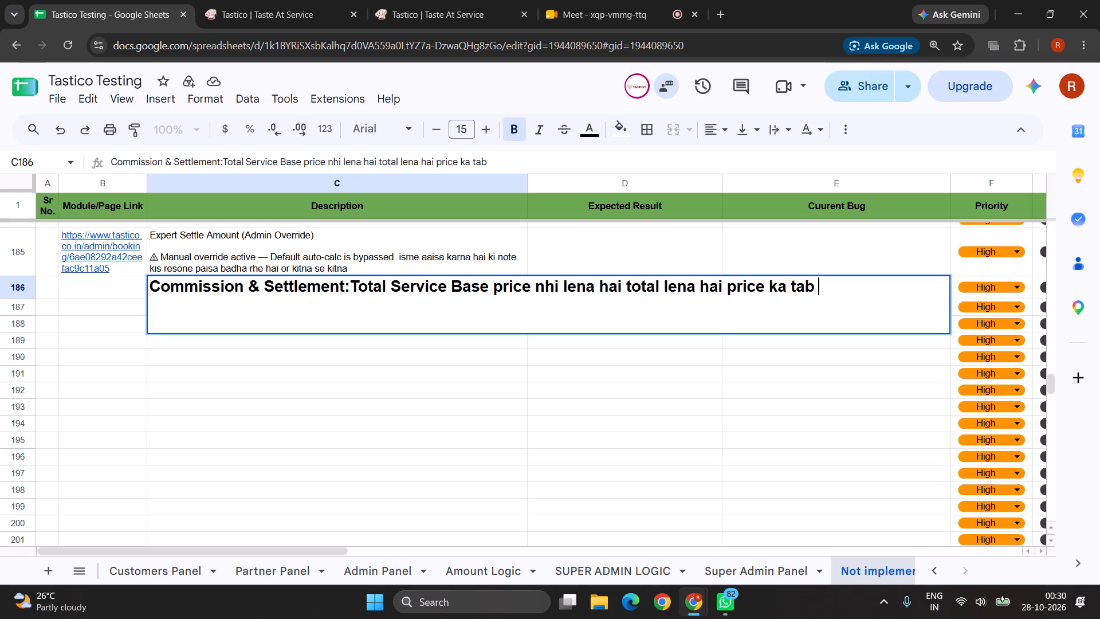
pyautogui.write('dist')
pyautogui.press('BackSpace')
pyautogui.write('tribute karne')
pyautogui.press('space')
pyautogui.write('hai logic ke hisab se')
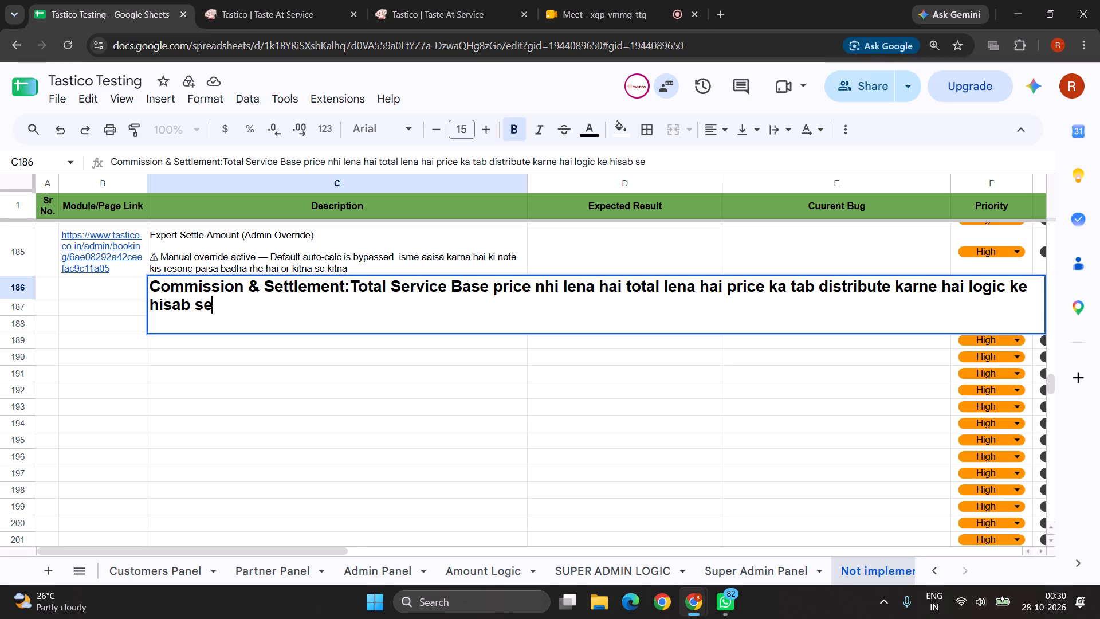
pyautogui.press('Return')
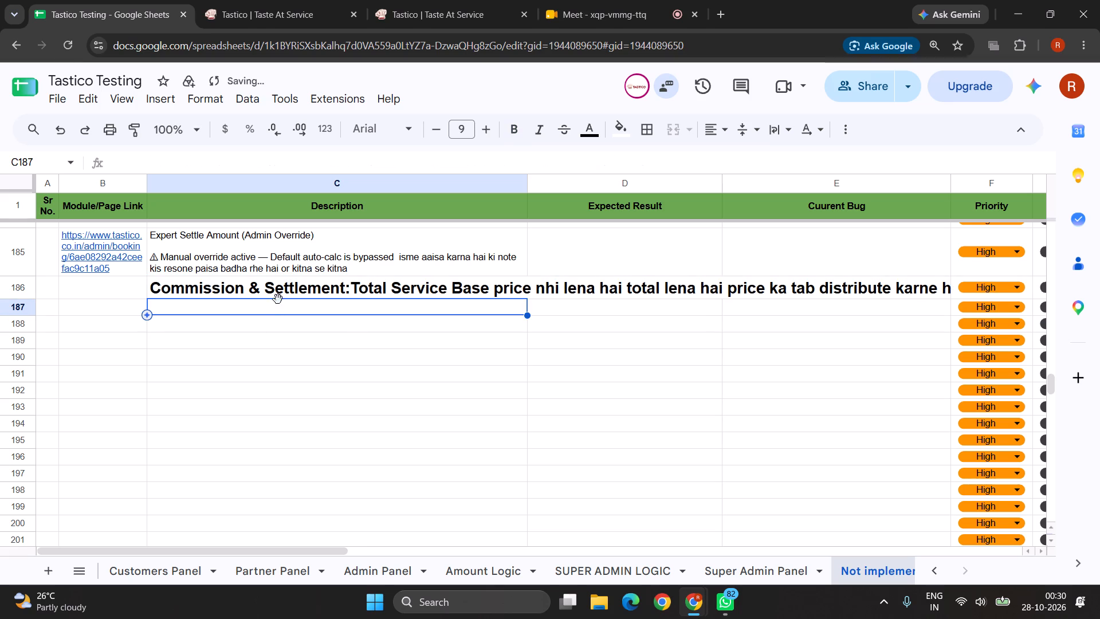
# Format row 186's description as non-bold, size 10 text wrapped within its cell.
pyautogui.click(284, 292)
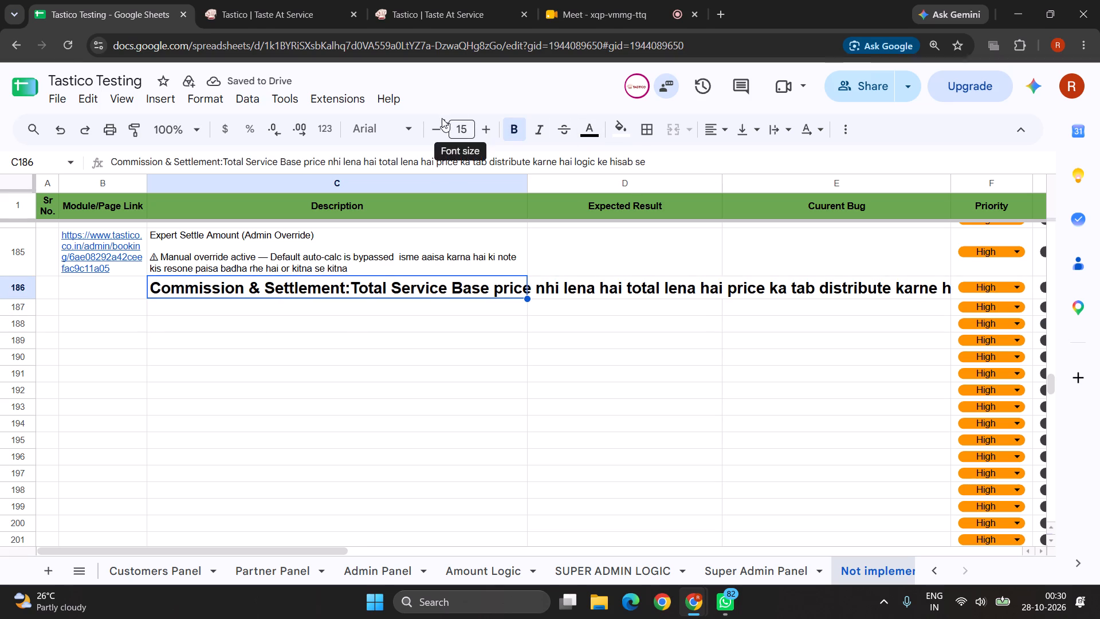
pyautogui.tripleClick(435, 132)
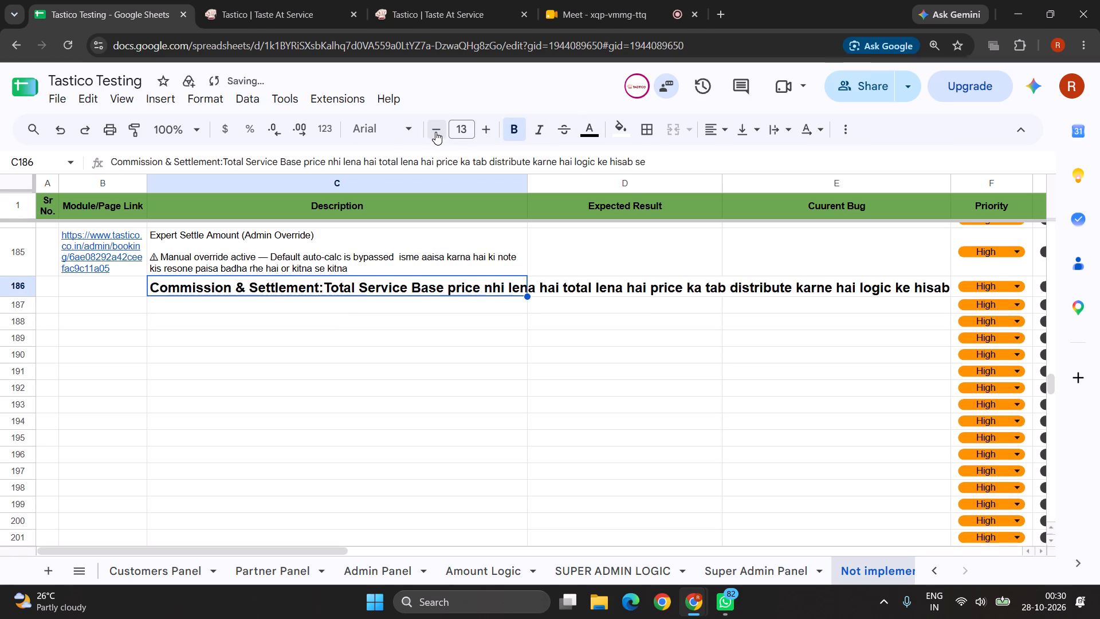
pyautogui.click(435, 132)
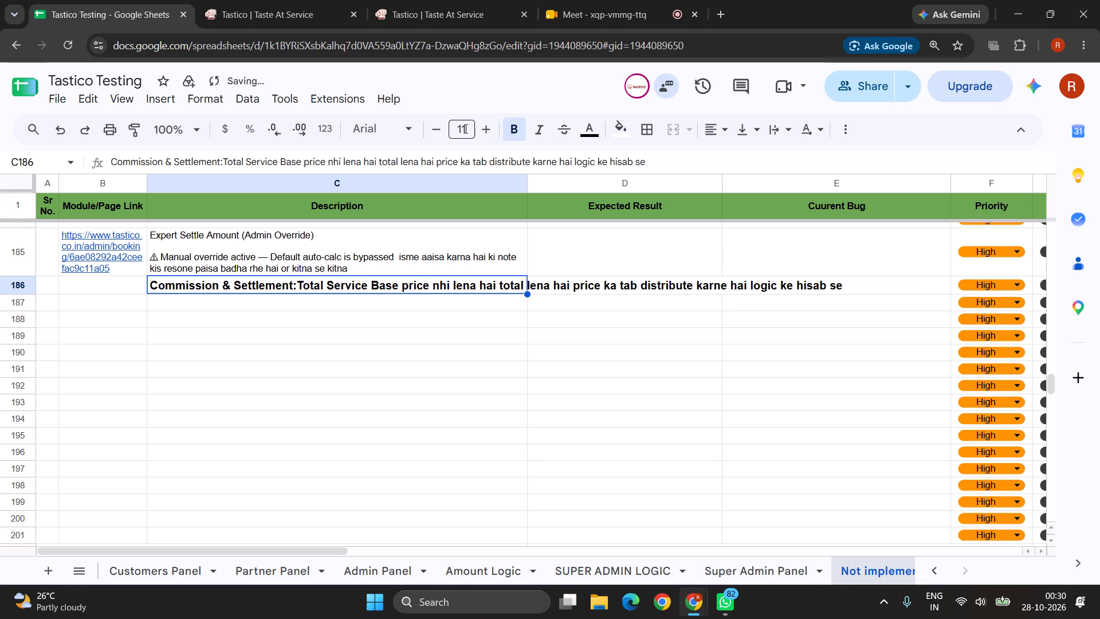
pyautogui.click(518, 124)
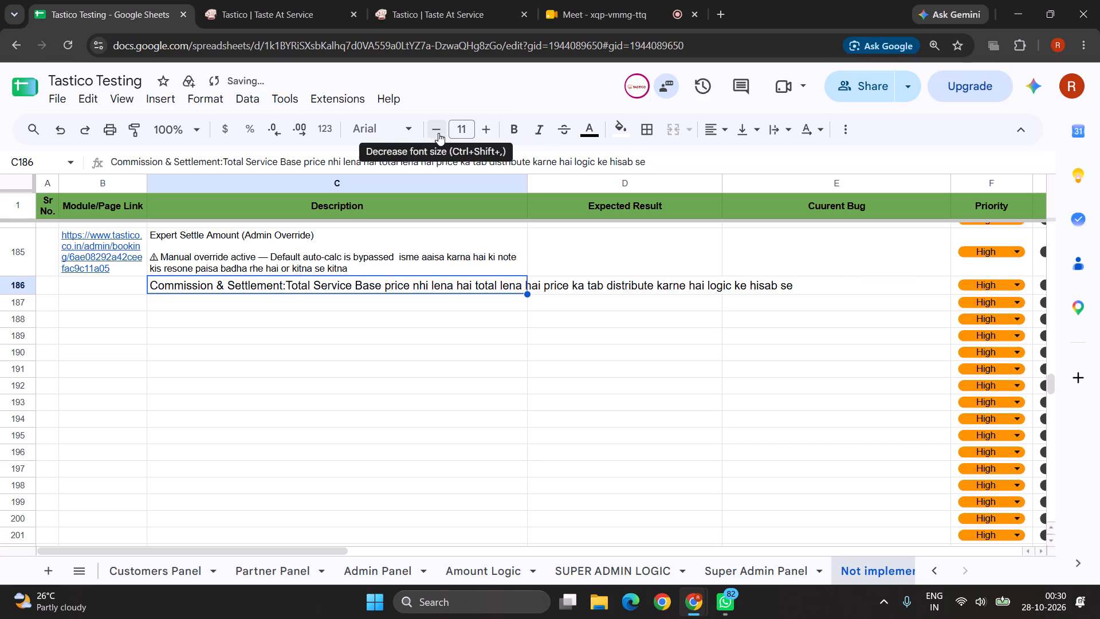
pyautogui.click(438, 133)
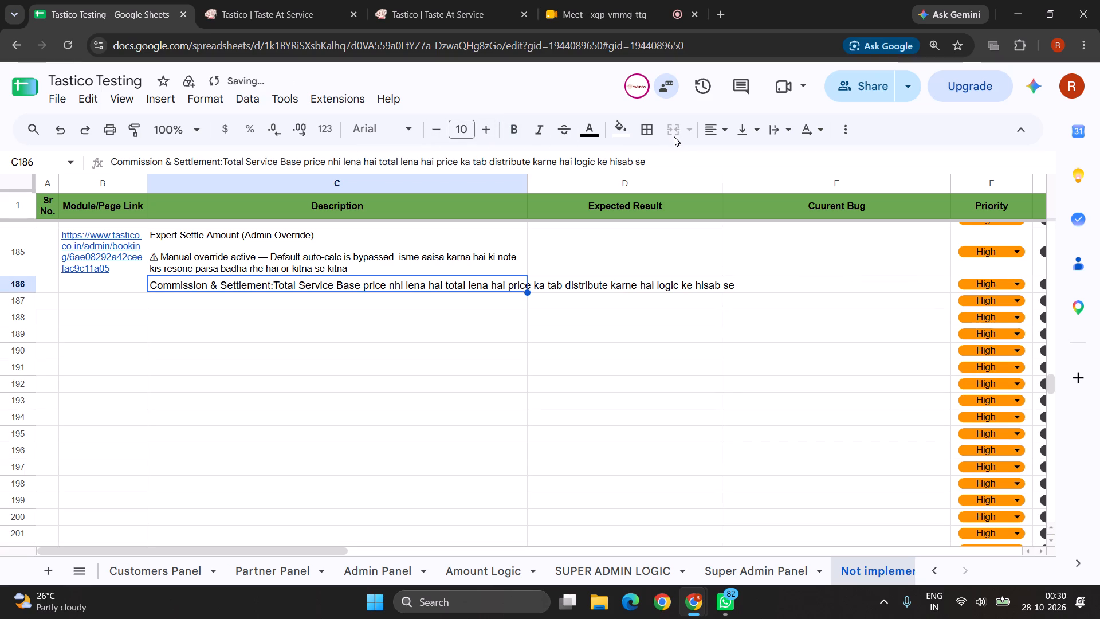
pyautogui.click(776, 128)
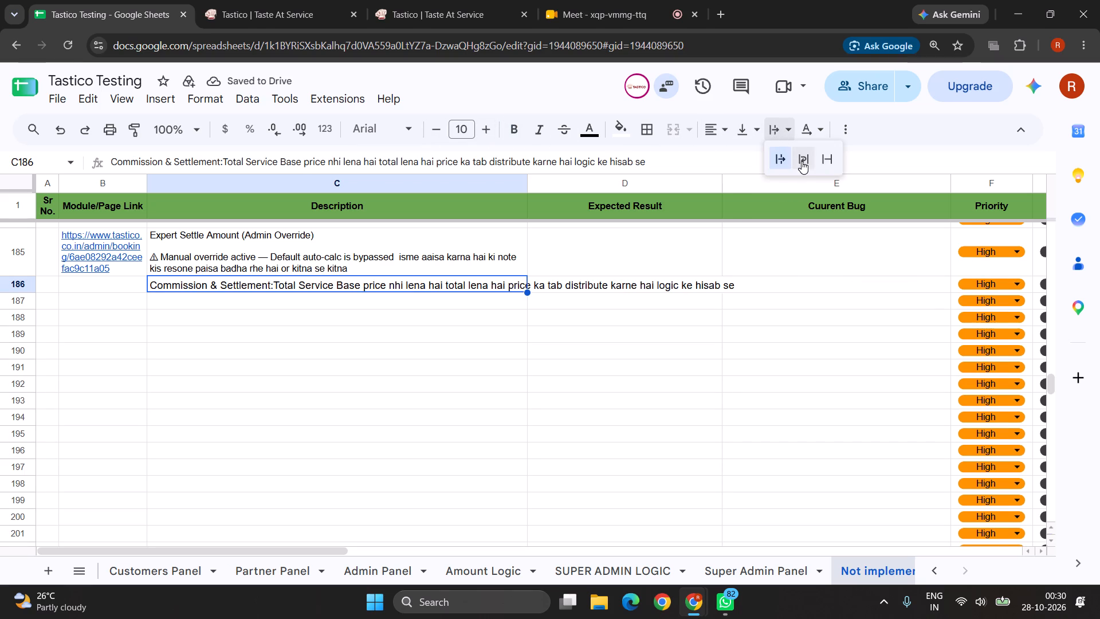
pyautogui.click(802, 161)
pyautogui.click(564, 354)
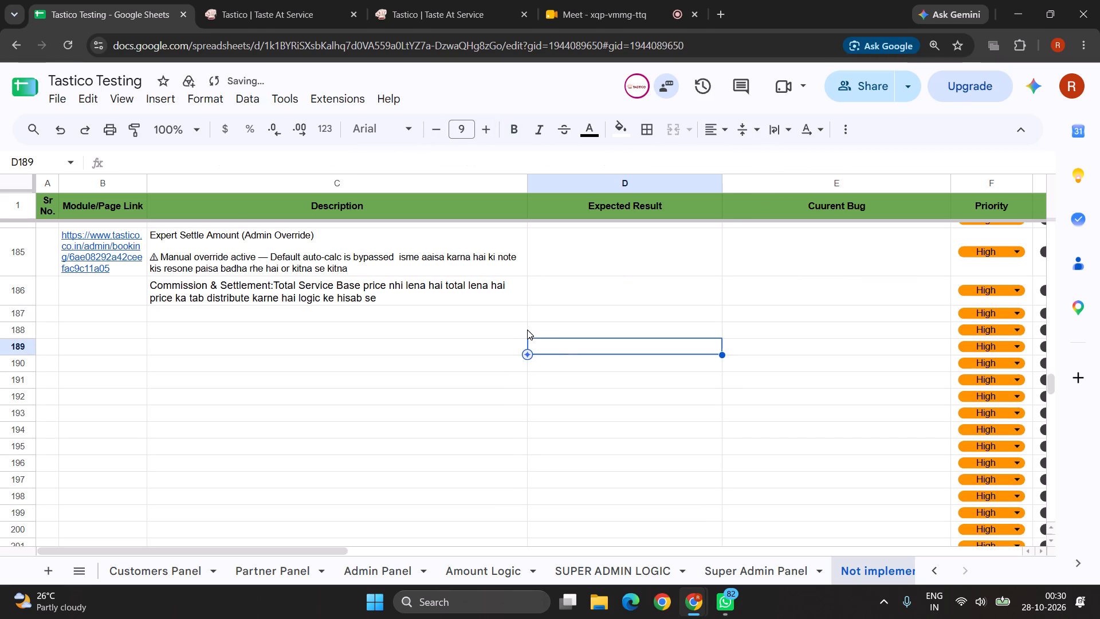
# Apply text wrapping to the entire Description column.
pyautogui.click(334, 178)
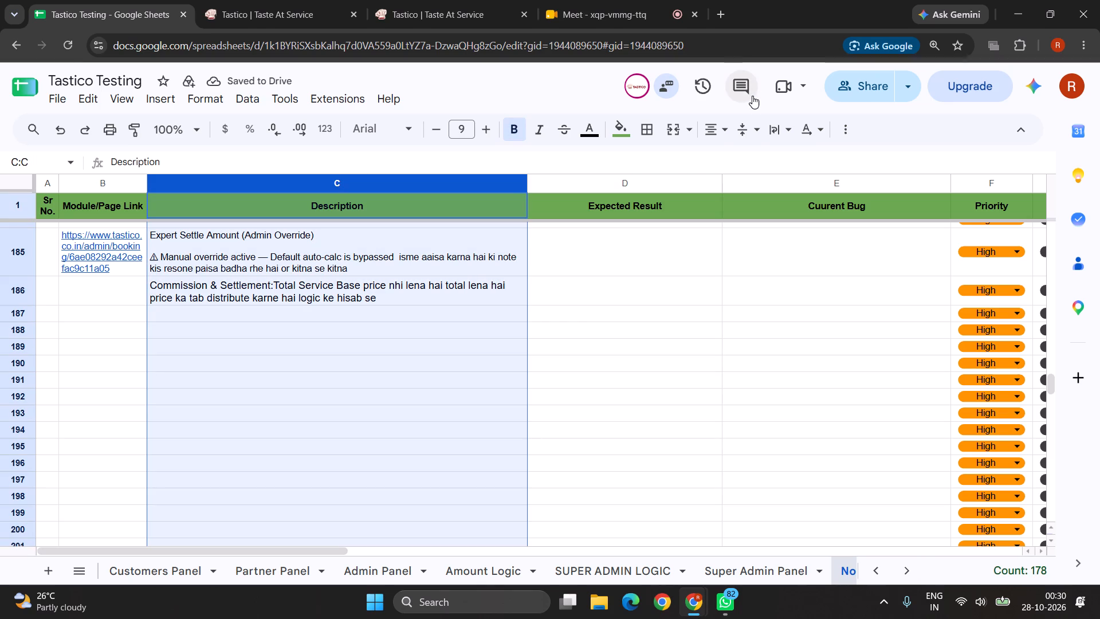
pyautogui.click(755, 127)
pyautogui.click(784, 127)
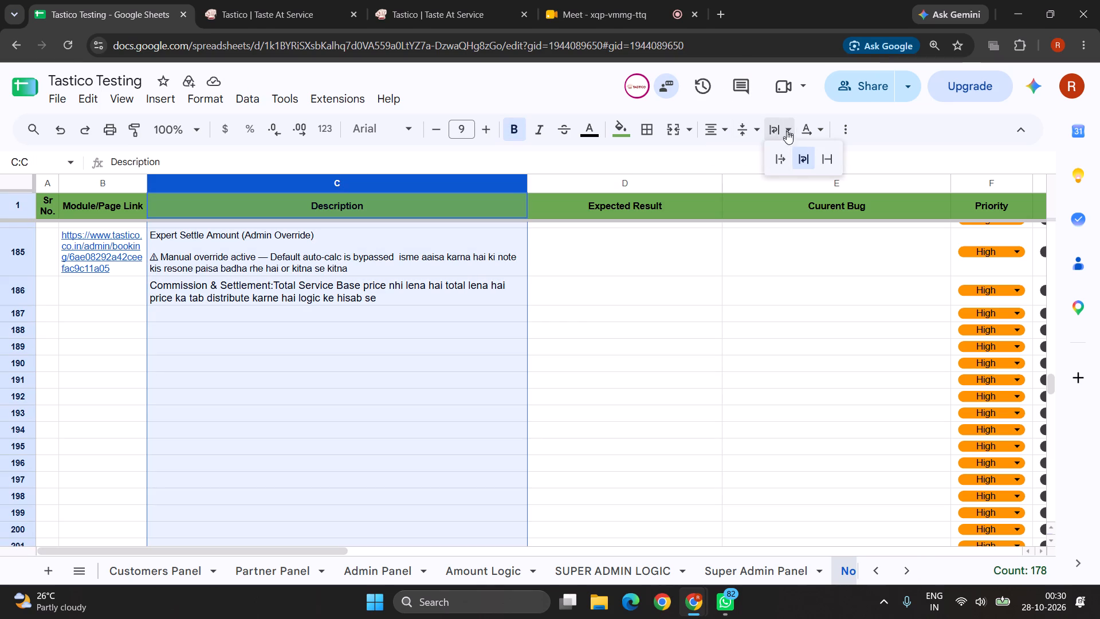
pyautogui.click(803, 156)
pyautogui.click(666, 378)
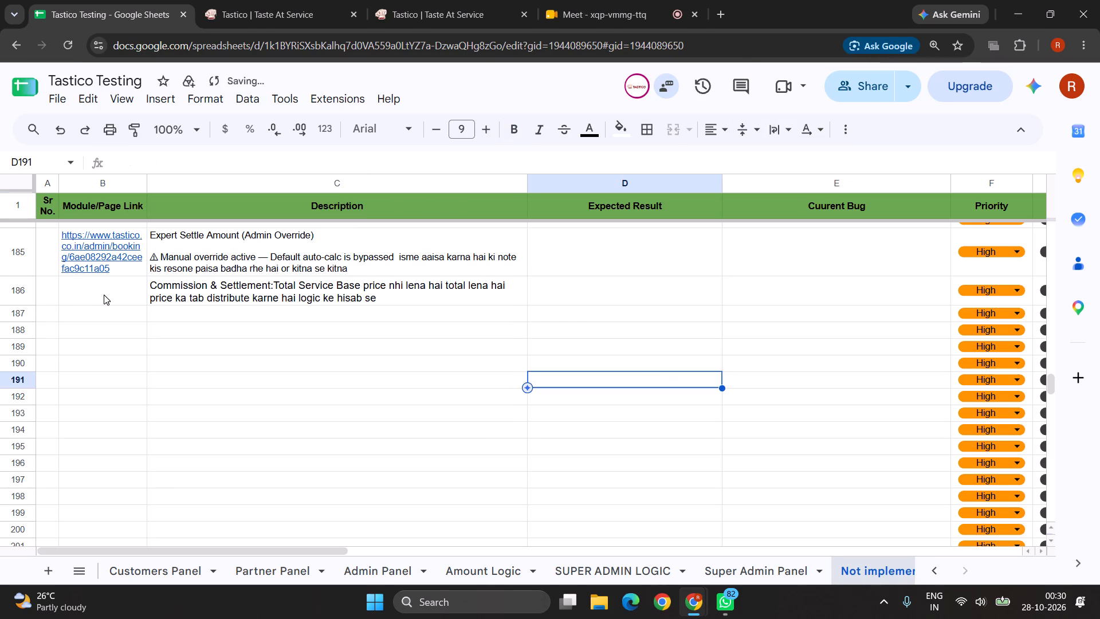
# Copy the page link from row 185 into row 186's Module/Page Link cell.
pyautogui.click(121, 295)
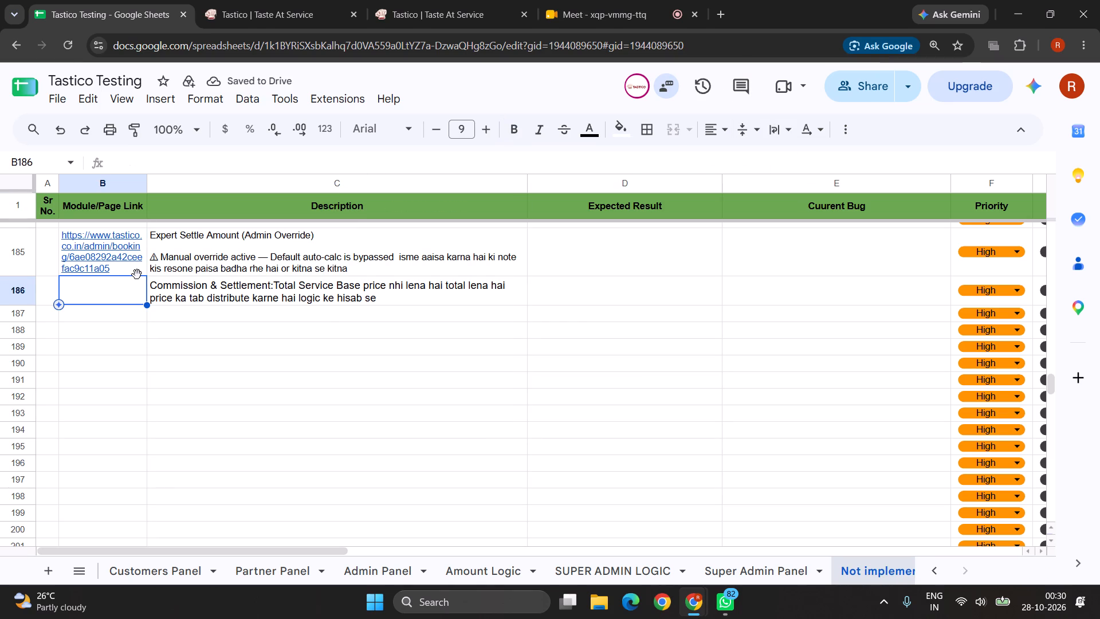
pyautogui.click(140, 273)
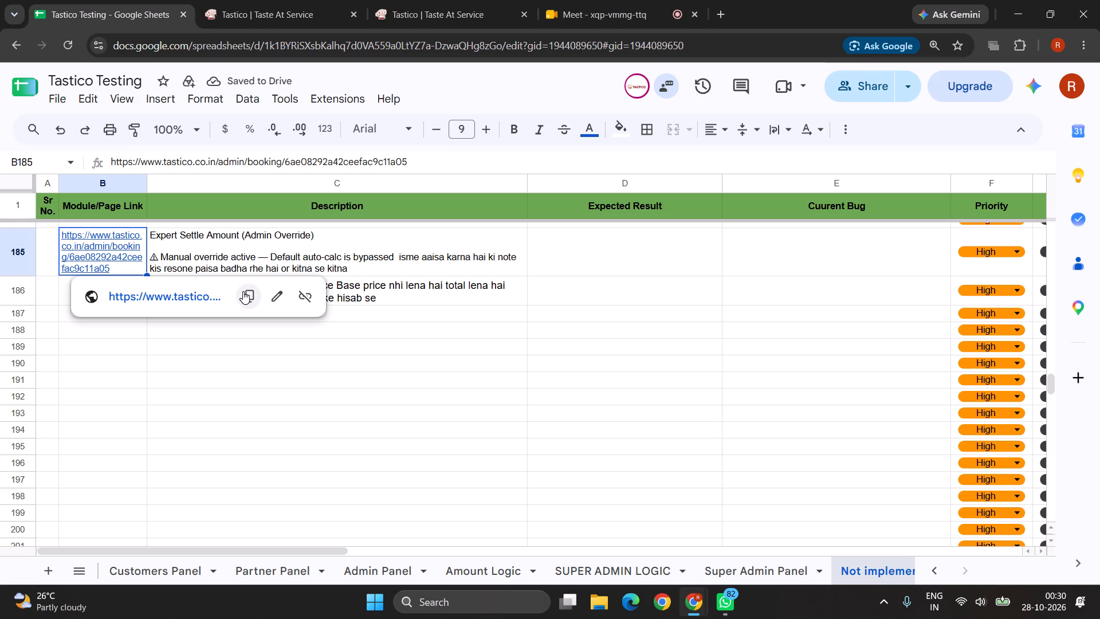
pyautogui.click(243, 291)
pyautogui.click(113, 299)
pyautogui.hotkey('ctrl', 'v')
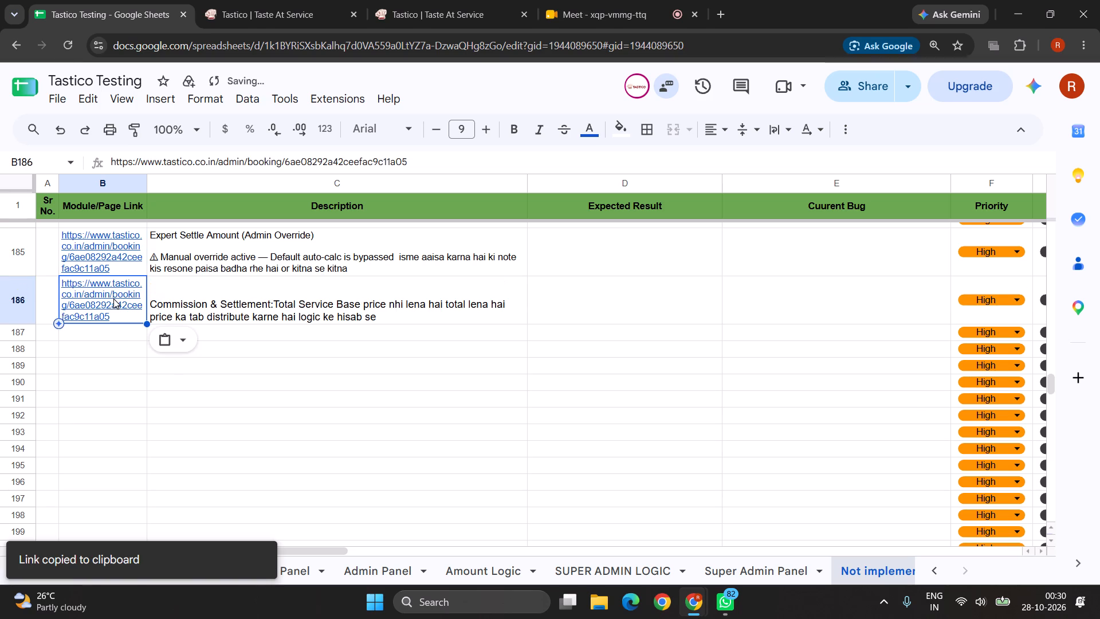
pyautogui.click(274, 343)
pyautogui.scroll(1, 527, 124)
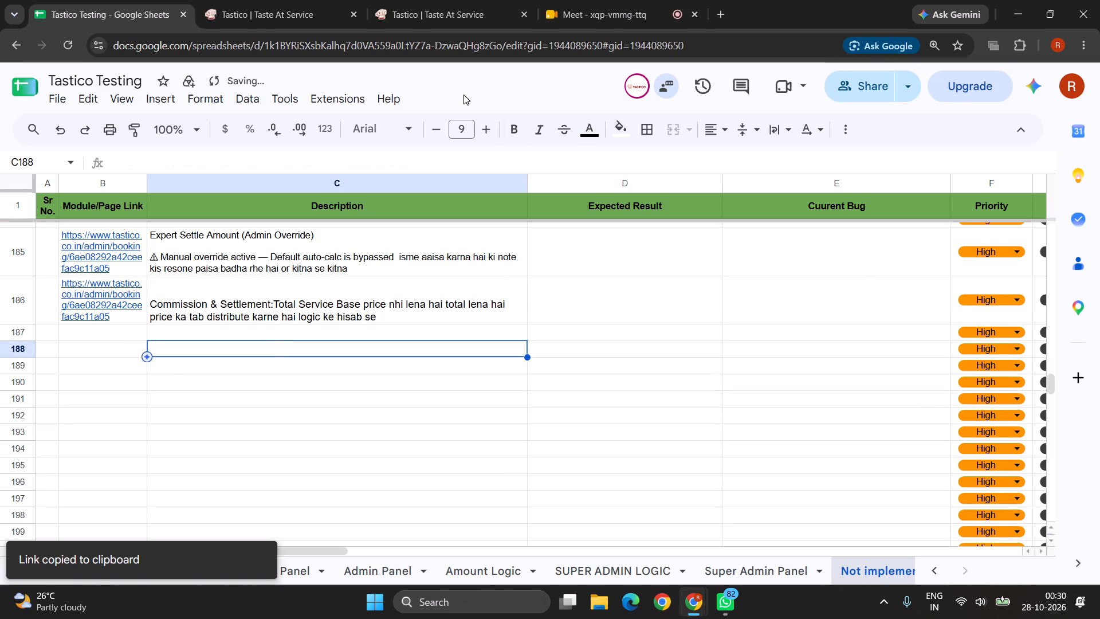
pyautogui.scroll(2, 463, 95)
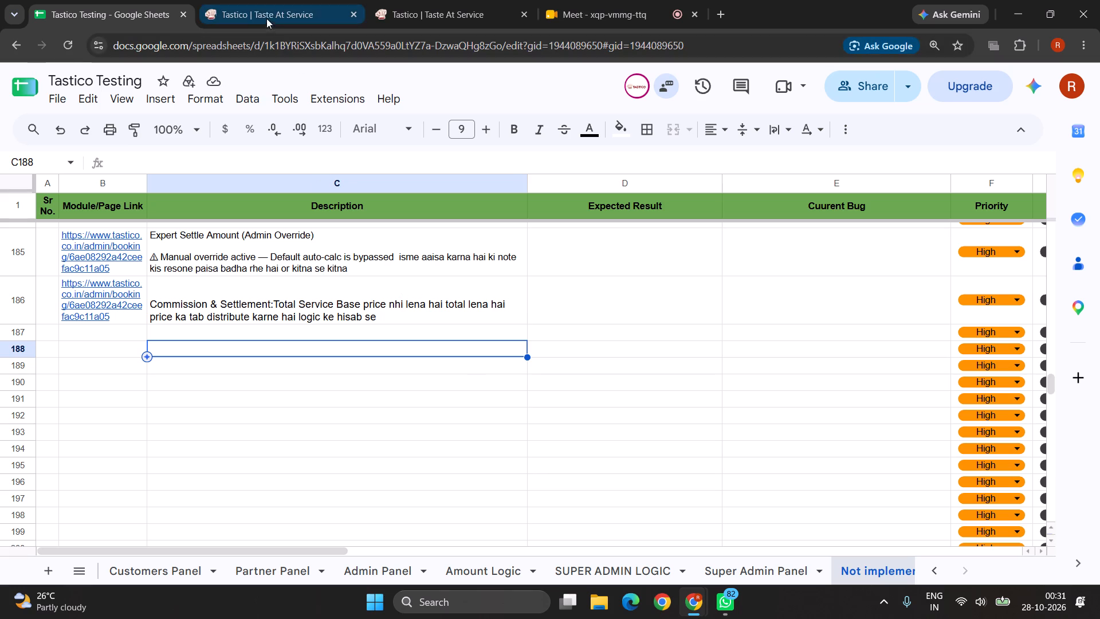
# Review the booking overview, bill breakdown and admin audit view of booking #348 in the first Tastico tab.
pyautogui.click(260, 3)
pyautogui.click(242, 383)
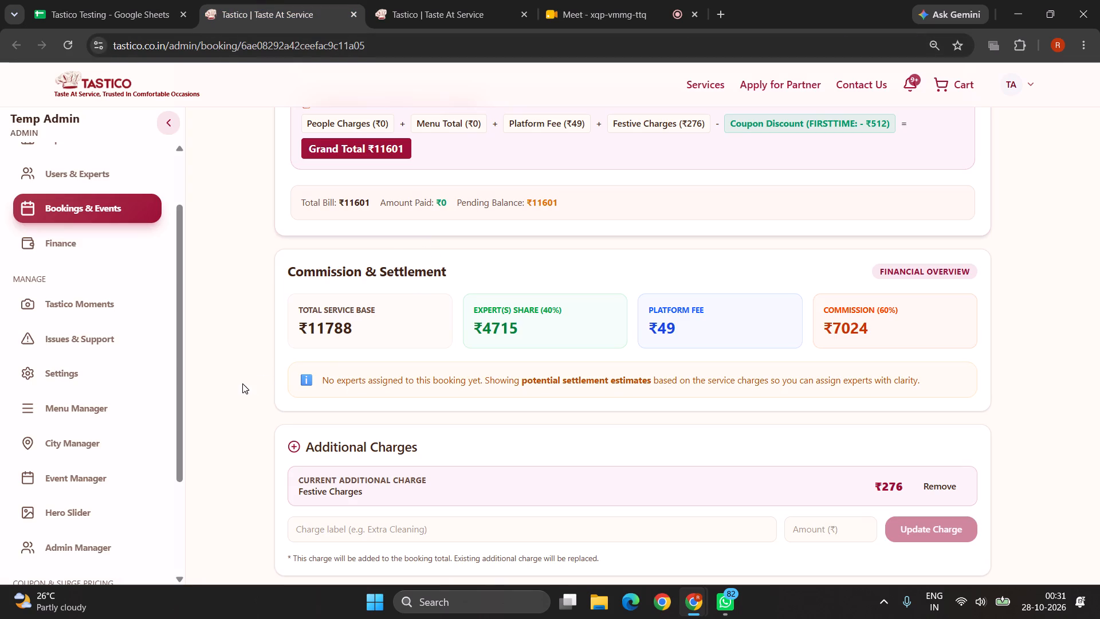
pyautogui.scroll(4, 397, 299)
pyautogui.scroll(-2, 500, 339)
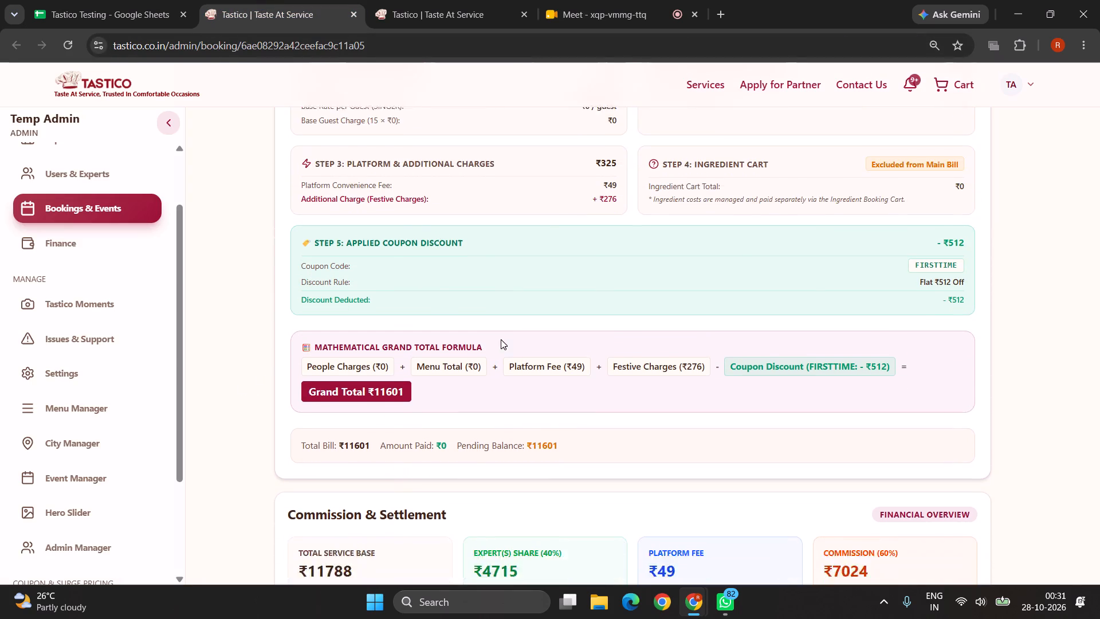
pyautogui.scroll(4, 506, 335)
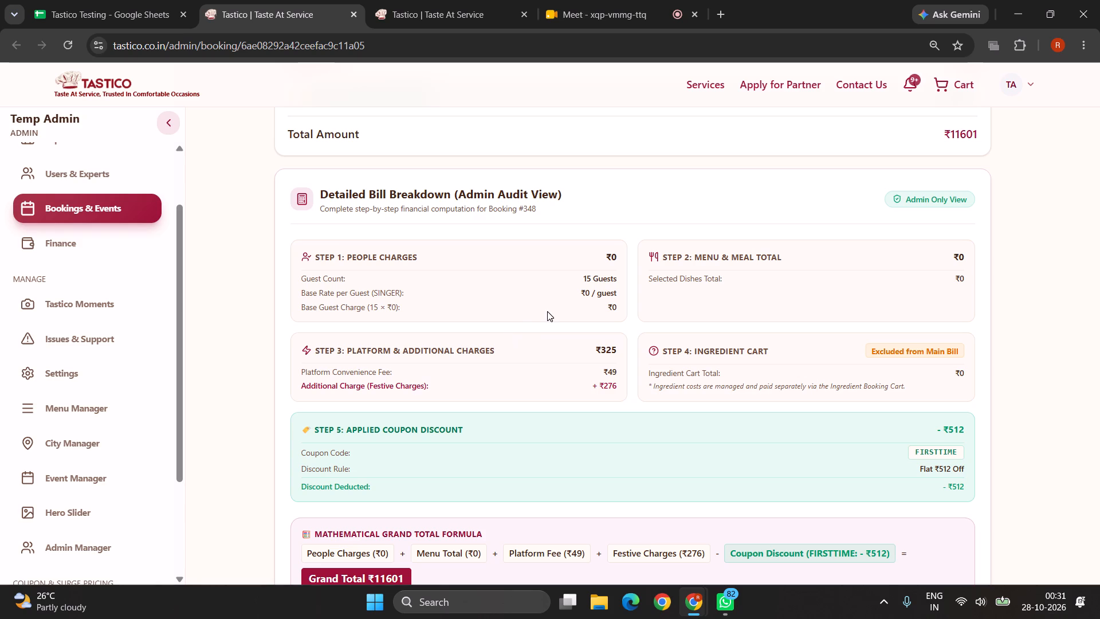
pyautogui.scroll(20, 509, 269)
pyautogui.scroll(1, 509, 269)
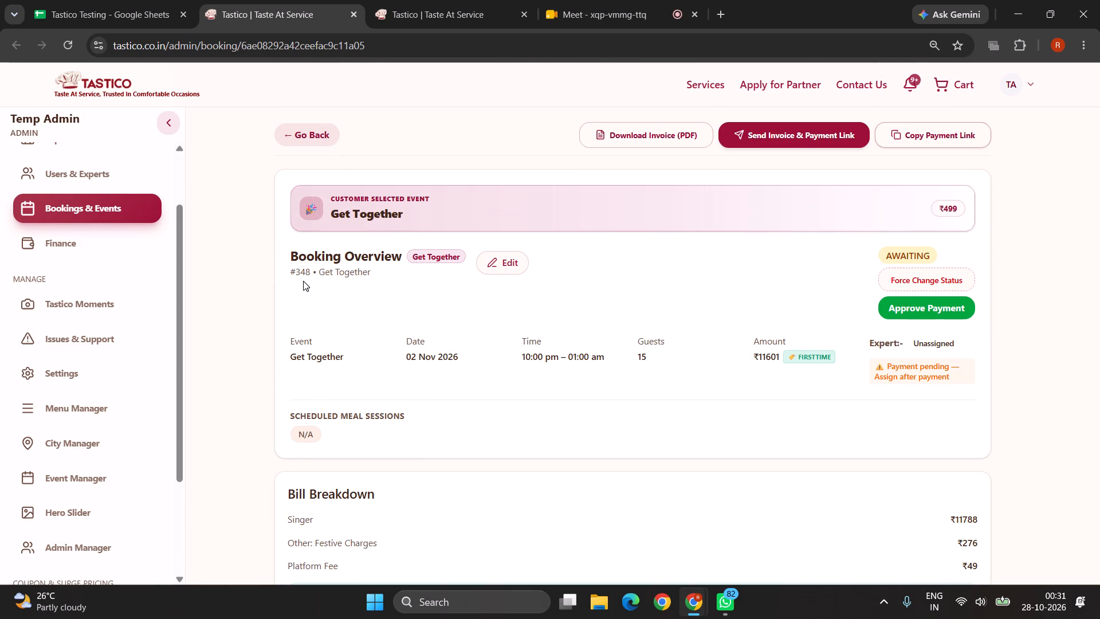
pyautogui.scroll(-1, 345, 292)
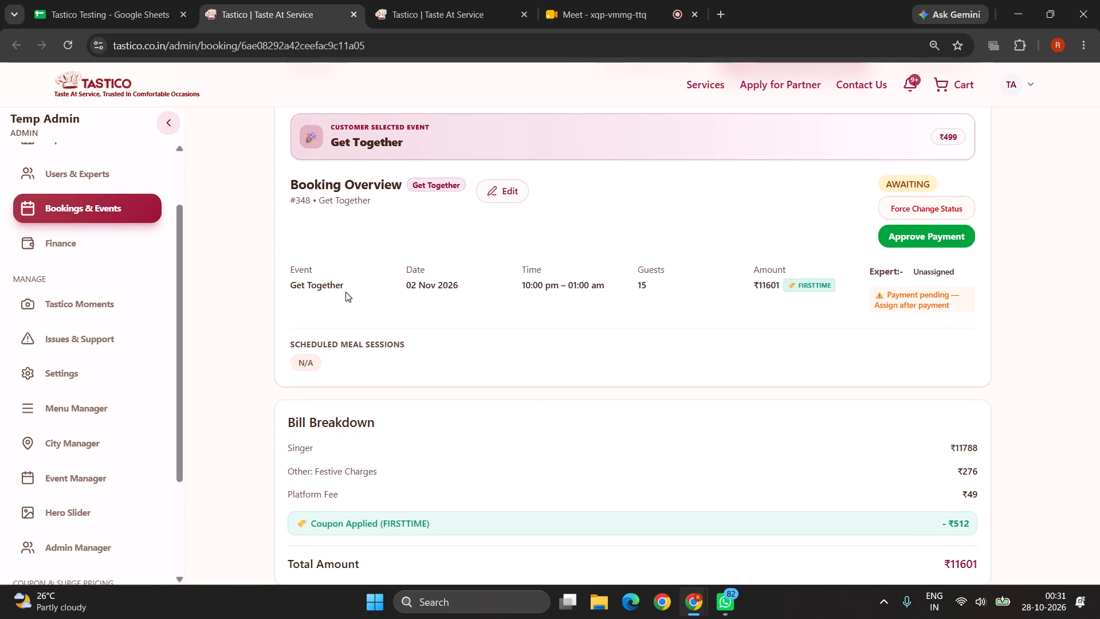
pyautogui.scroll(3, 354, 292)
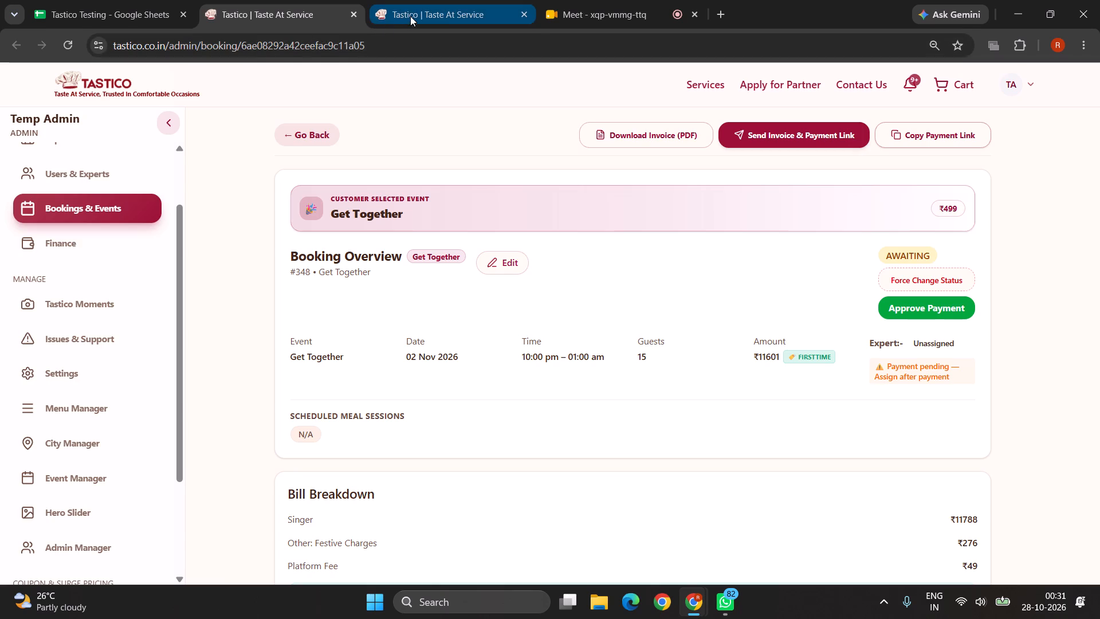
# Review booking #343 in the second Tastico tab, focusing on the Bill Breakdown from the Waiter charge to the Pending Balance.
pyautogui.click(410, 16)
pyautogui.scroll(17, 324, 197)
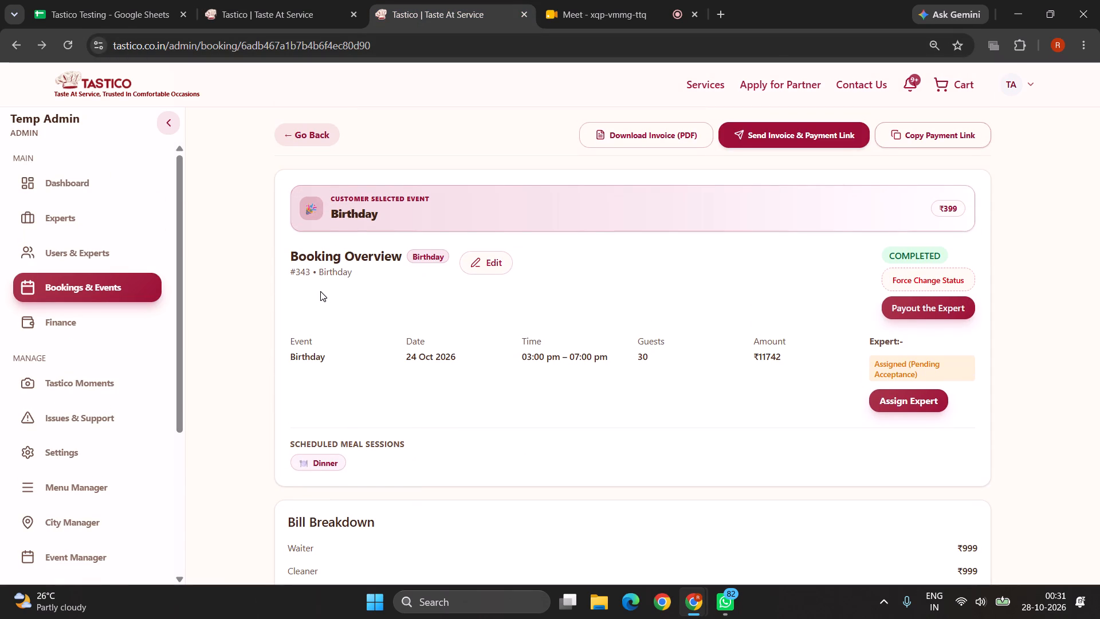
pyautogui.scroll(-10, 320, 291)
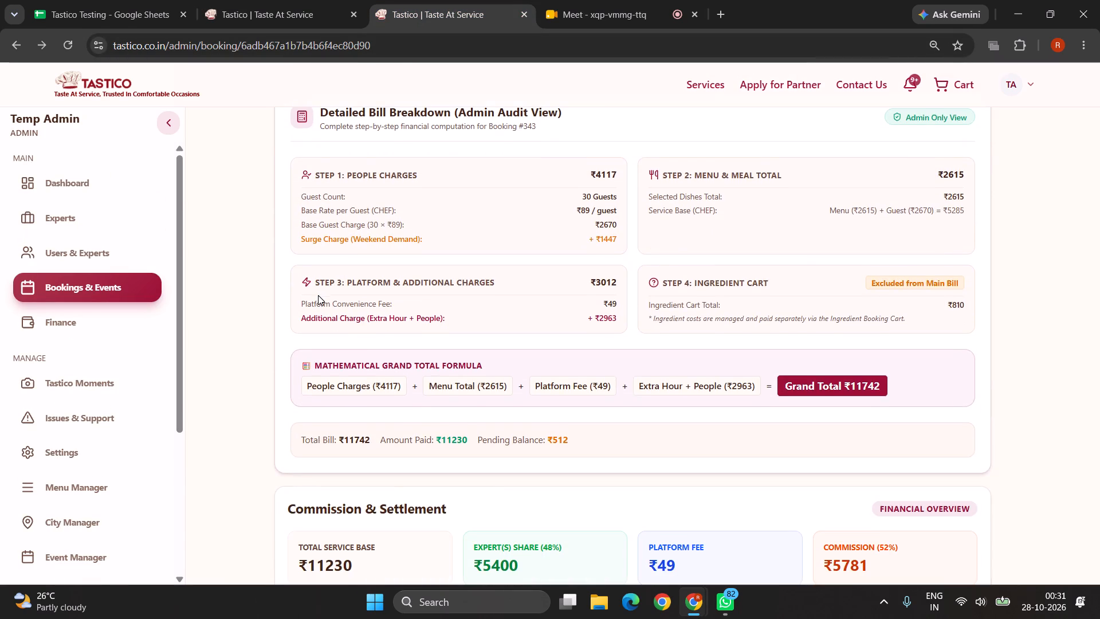
pyautogui.scroll(1, 318, 296)
pyautogui.click(249, 268)
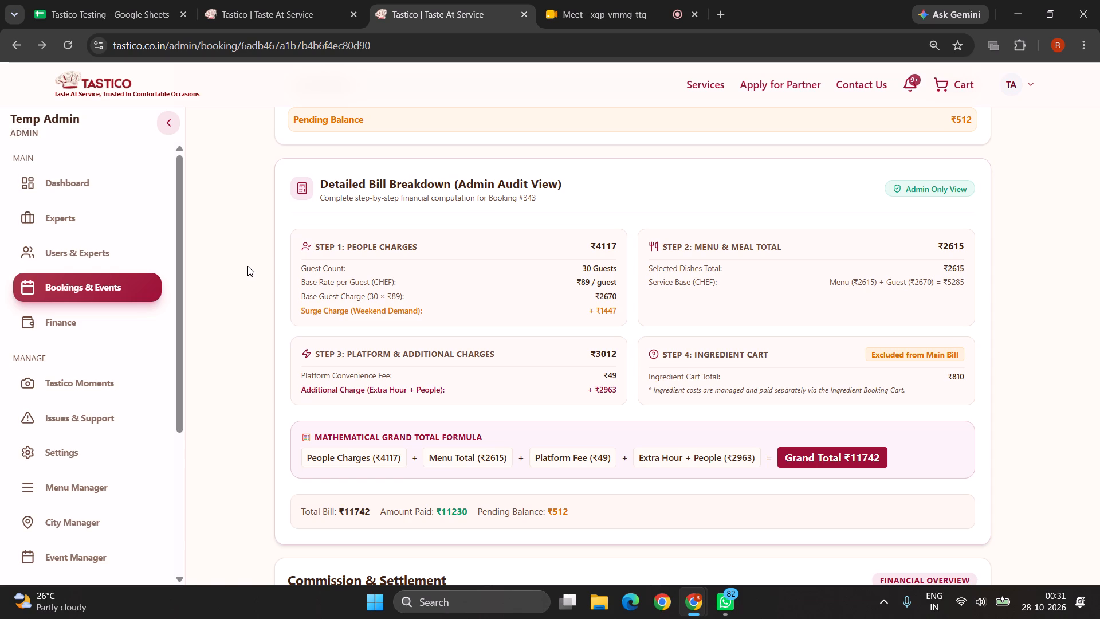
pyautogui.scroll(5, 363, 232)
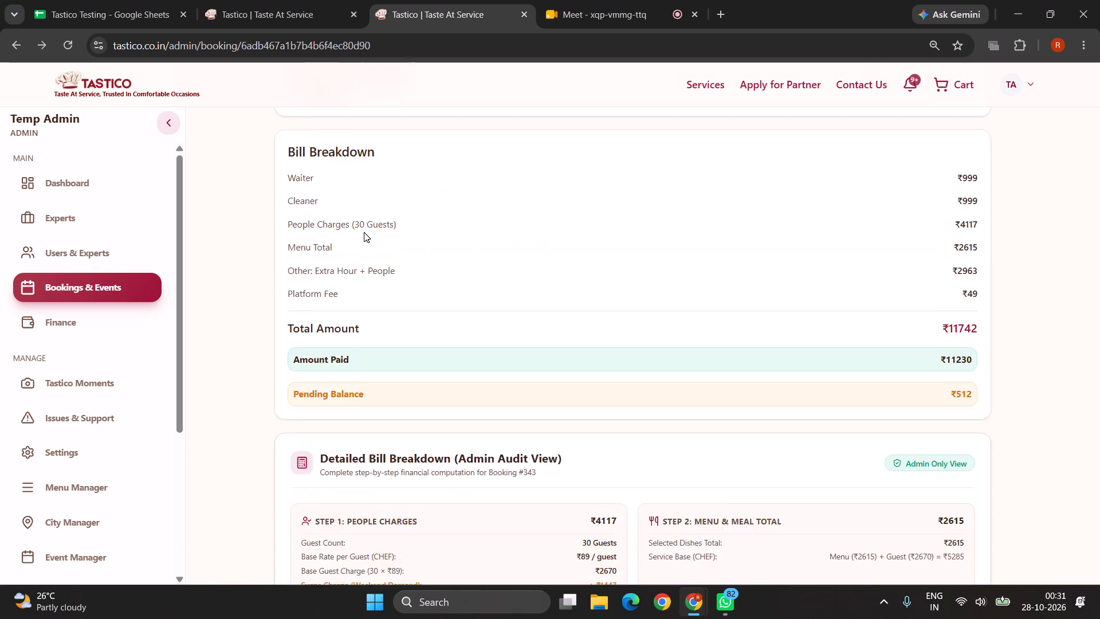
pyautogui.moveTo(270, 231); pyautogui.dragTo(858, 455)
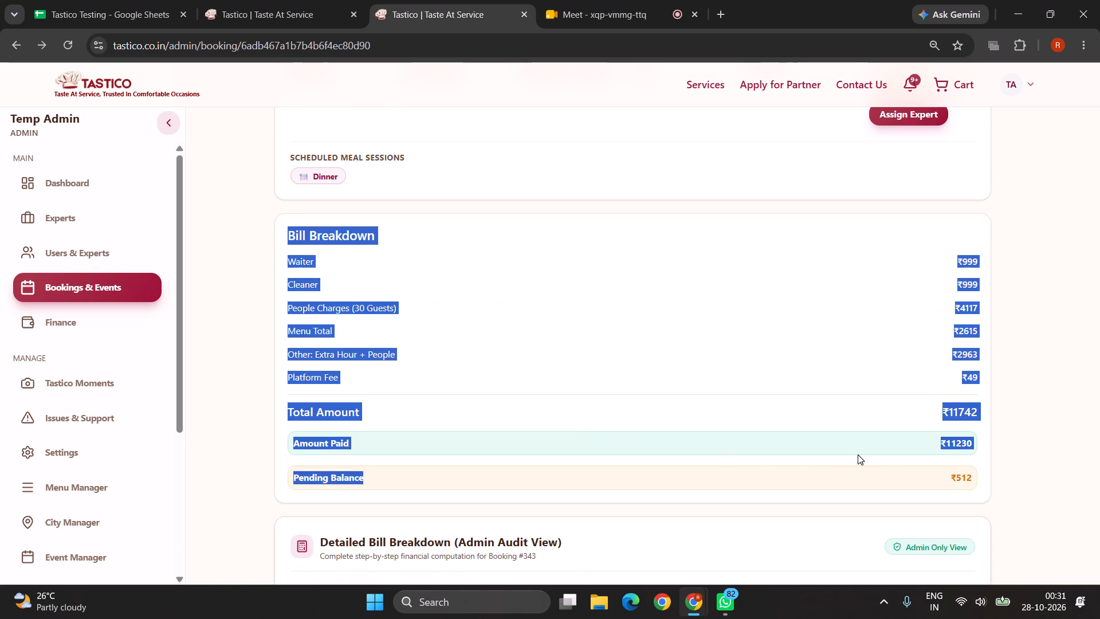
pyautogui.moveTo(858, 455); pyautogui.dragTo(985, 468)
pyautogui.click(1001, 468)
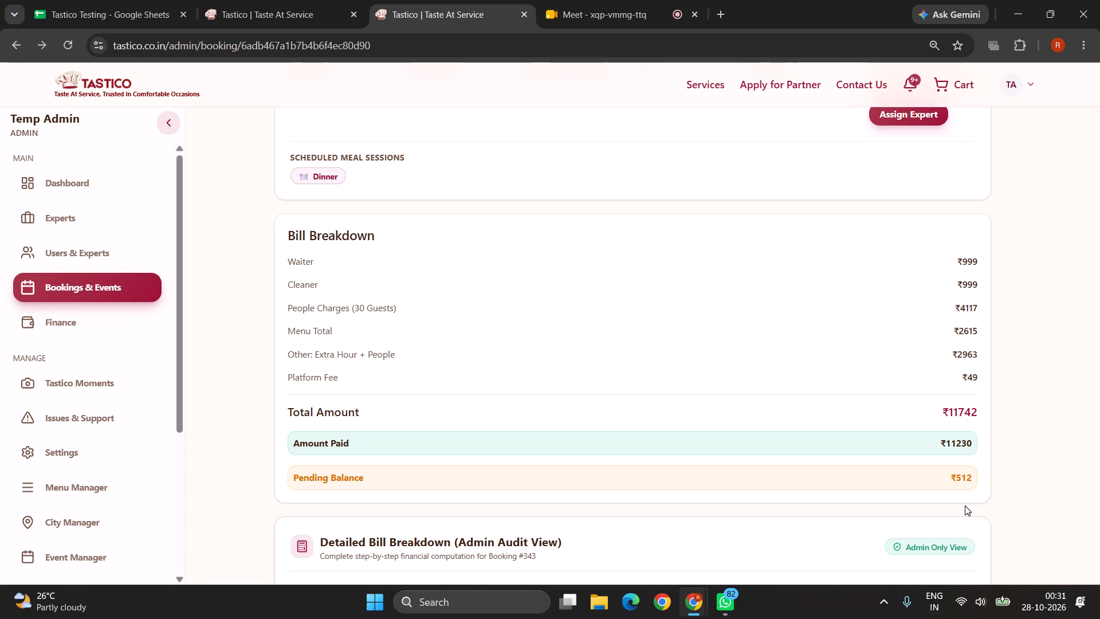
# Examine the people charges in booking #343's admin audit view, particularly the Surge Charge (Weekend Demand) line.
pyautogui.scroll(-3, 954, 530)
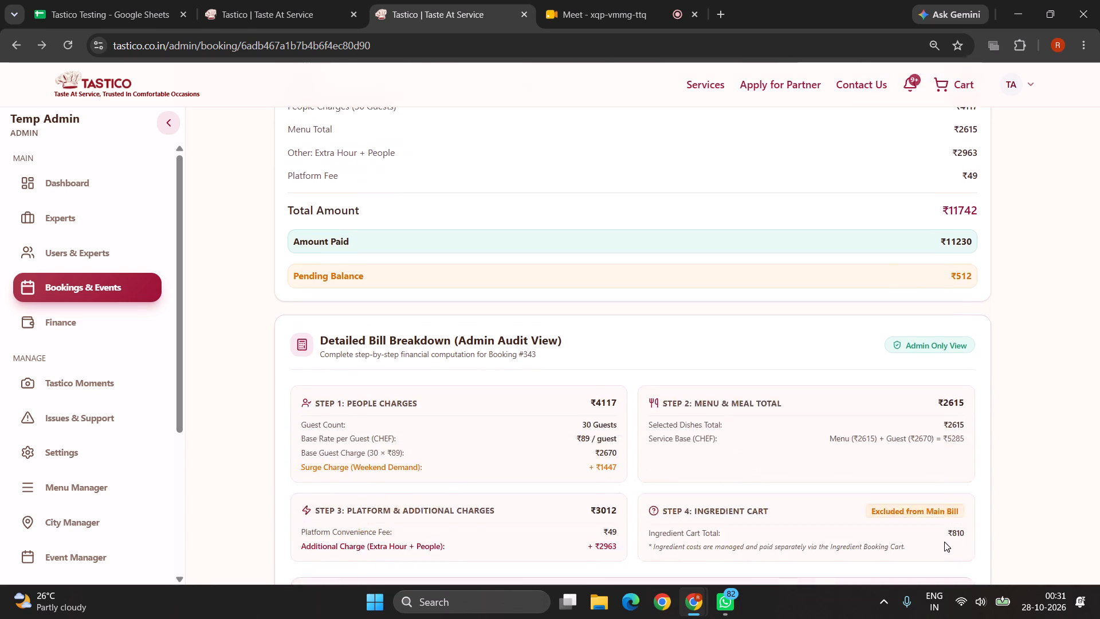
pyautogui.scroll(-3, 944, 542)
pyautogui.scroll(1, 940, 537)
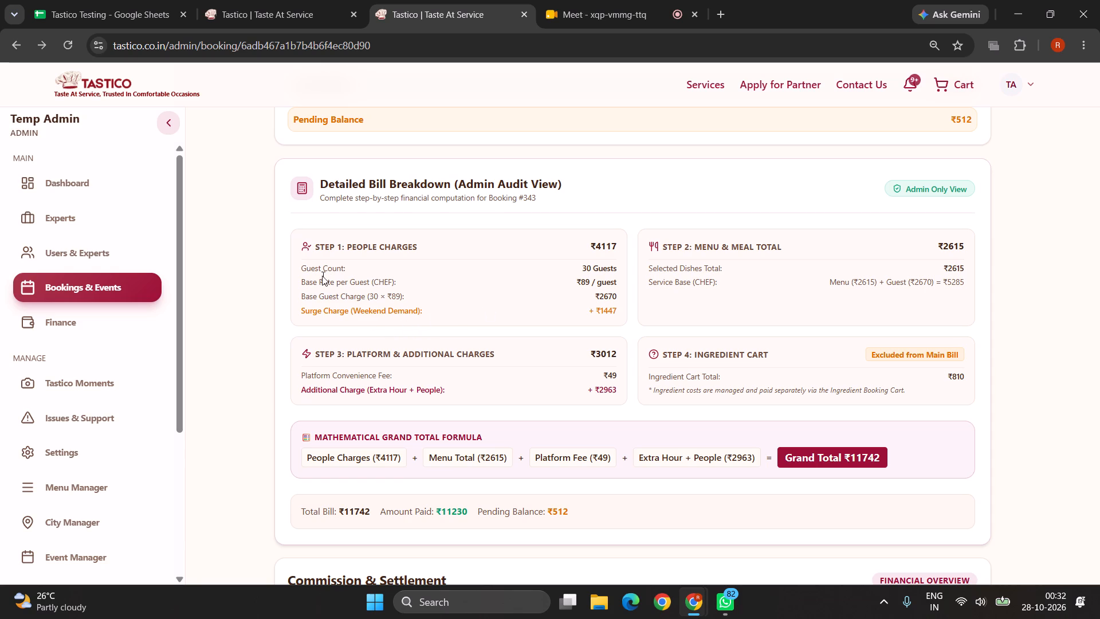
pyautogui.moveTo(293, 309); pyautogui.dragTo(601, 304)
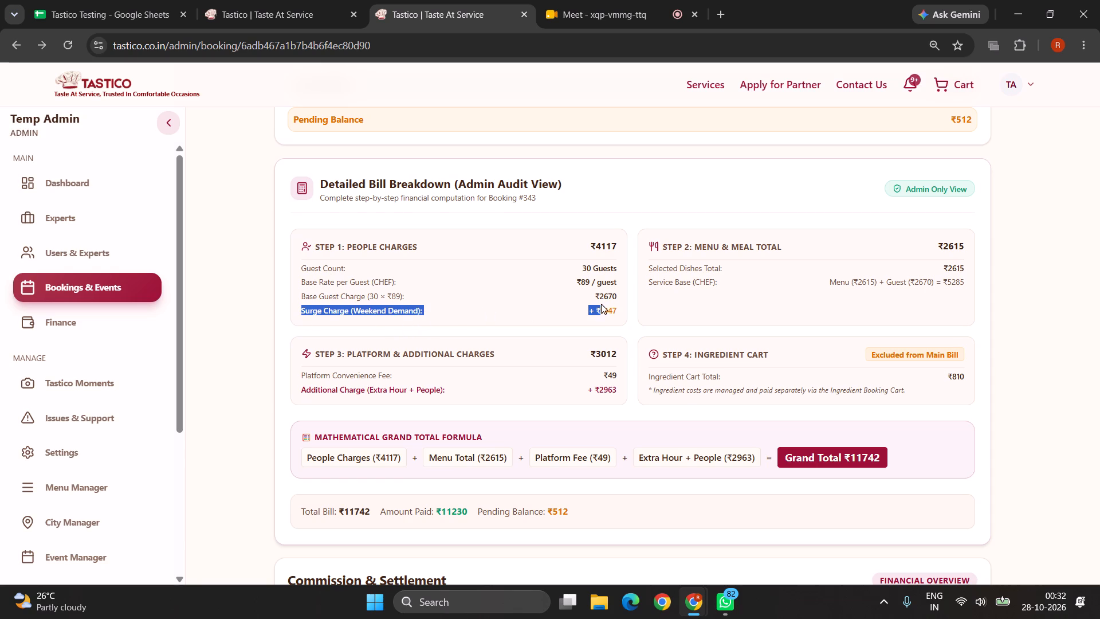
pyautogui.moveTo(601, 304); pyautogui.dragTo(647, 302)
pyautogui.click(311, 302)
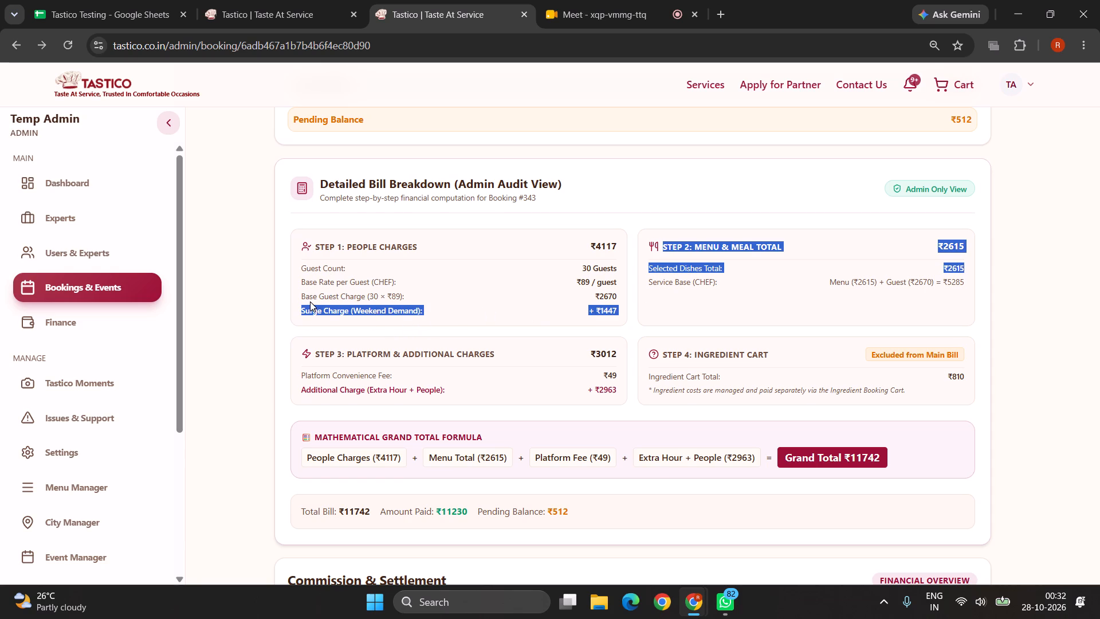
pyautogui.click(300, 299)
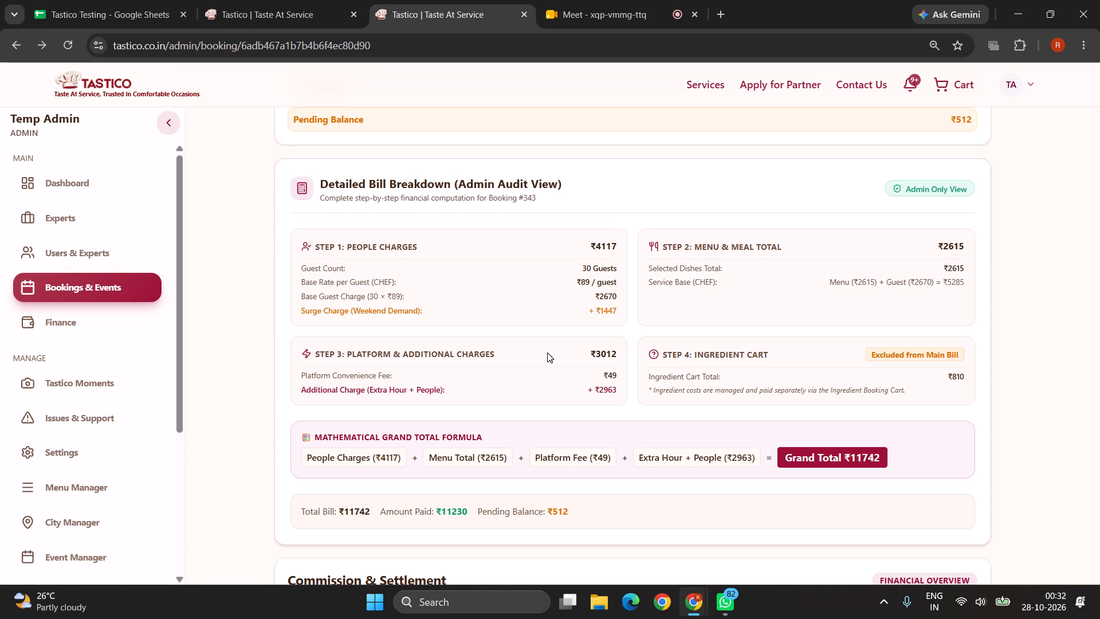
# Check booking #343's Commission & Settlement figures and the expert's payout against the bill sections above.
pyautogui.scroll(-4, 549, 348)
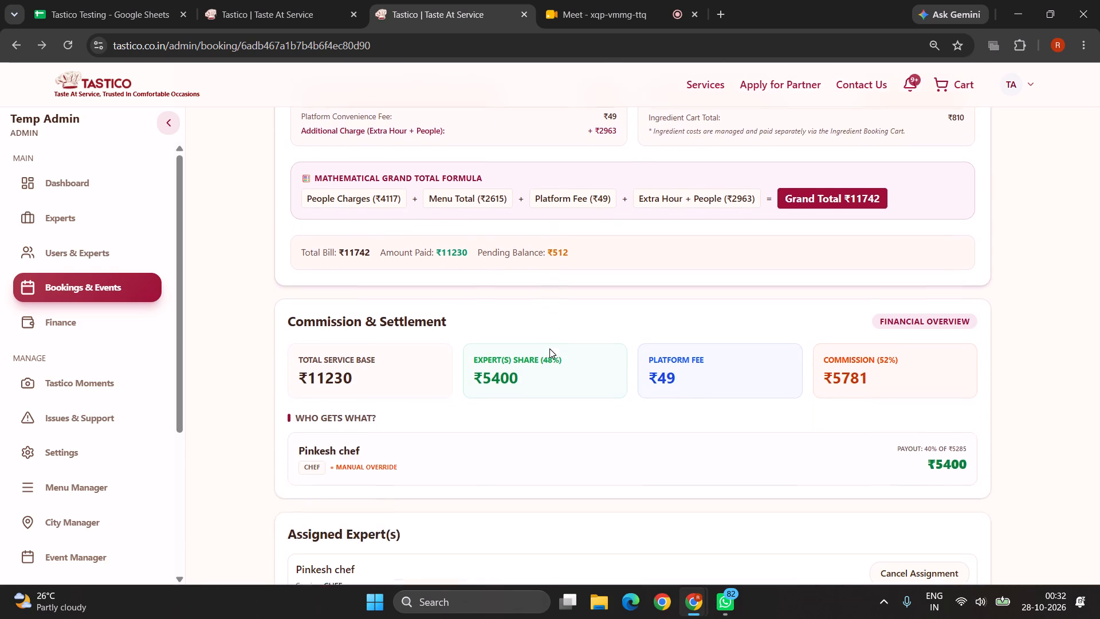
pyautogui.scroll(-1, 548, 354)
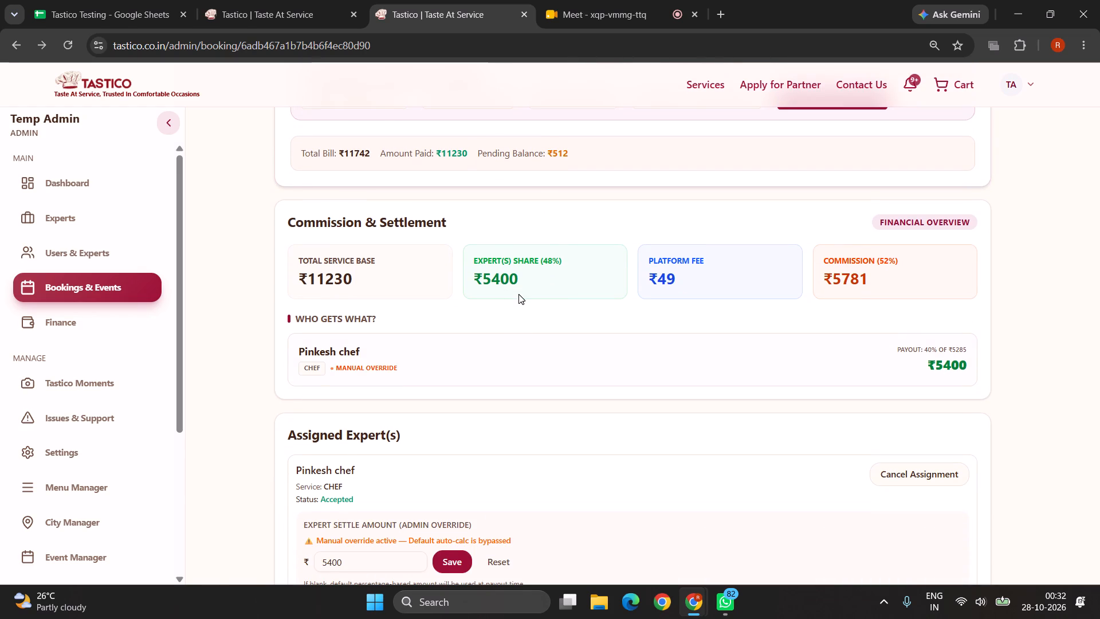
pyautogui.scroll(1, 518, 294)
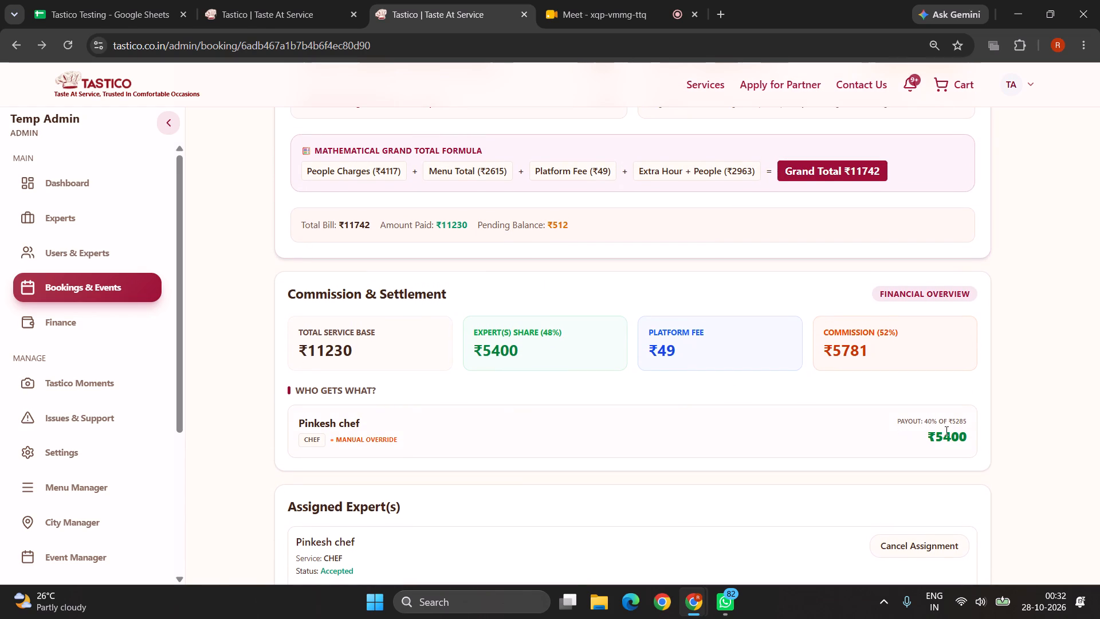
pyautogui.scroll(1, 643, 409)
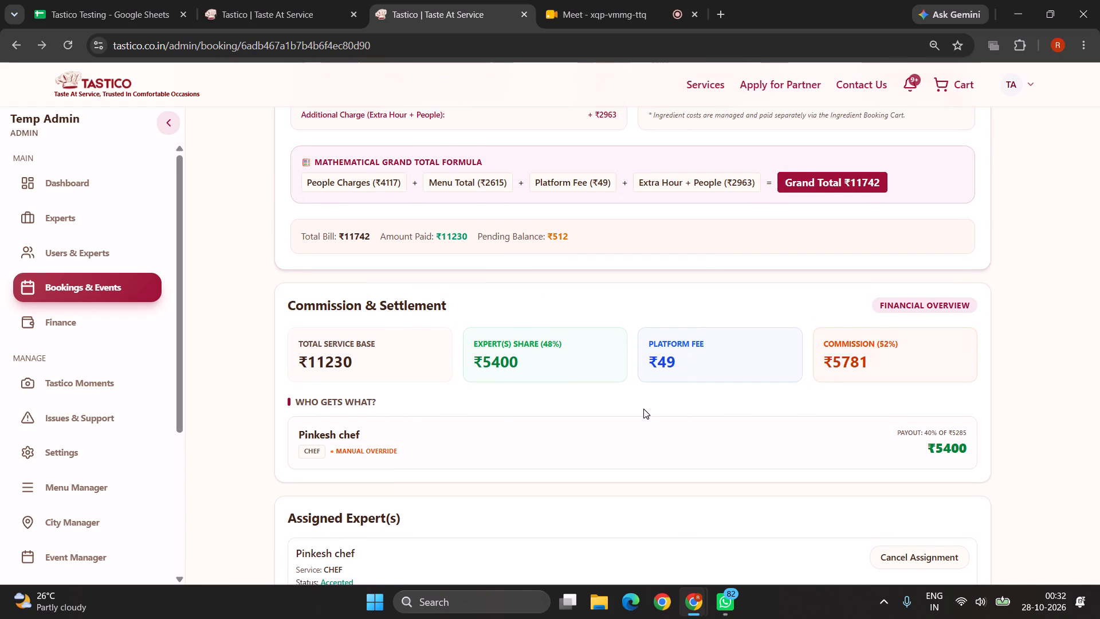
pyautogui.scroll(5, 643, 409)
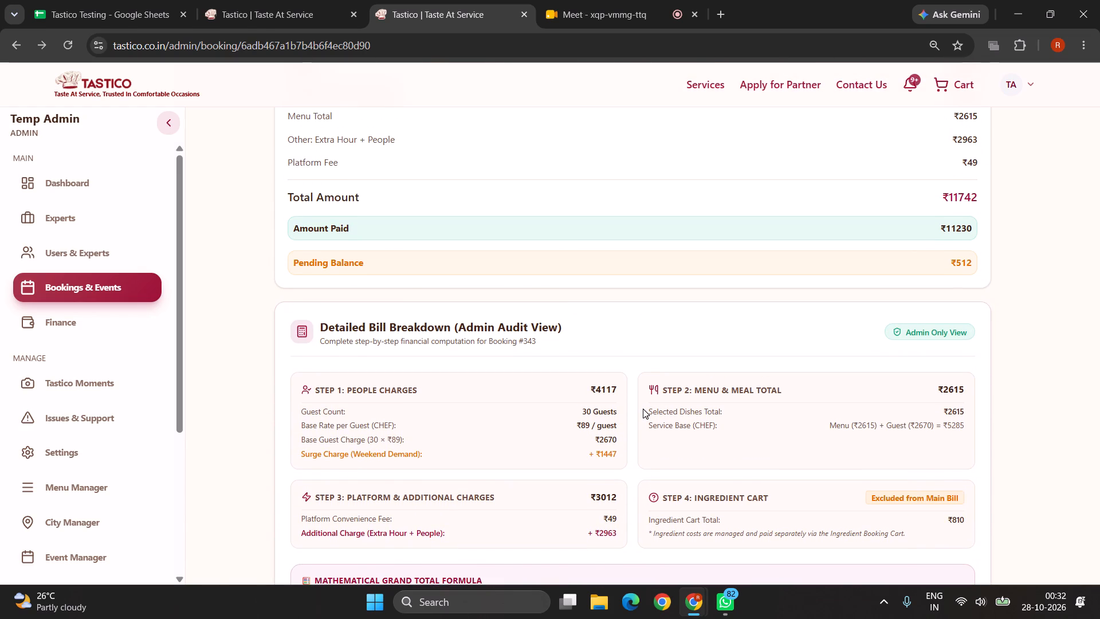
pyautogui.scroll(2, 643, 409)
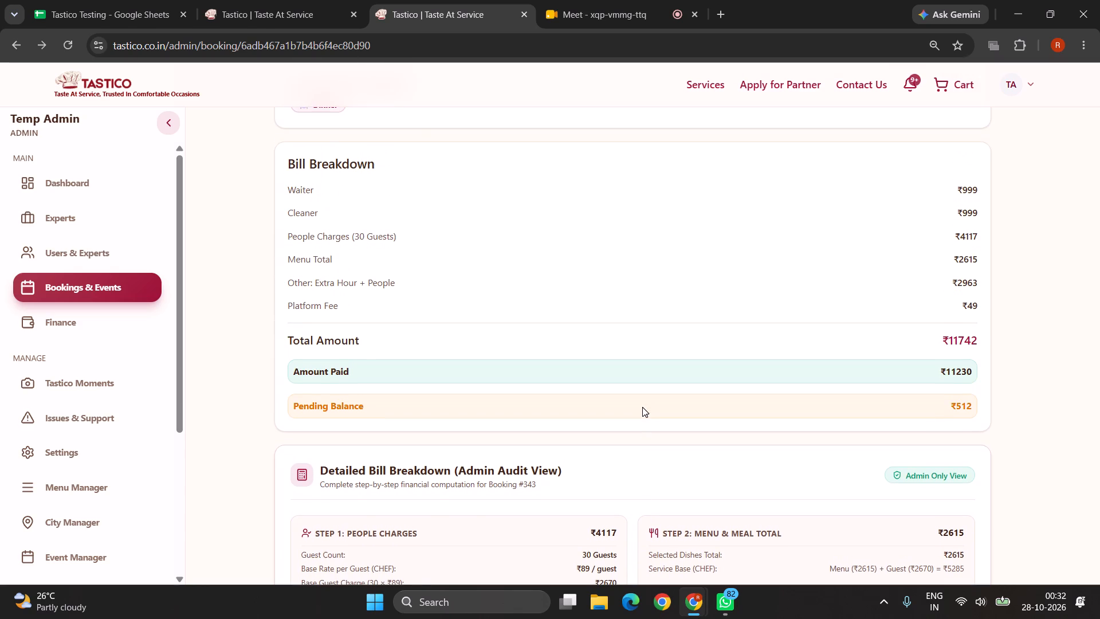
# Examine Steps 1 to 4 and the Mathematical Grand Total Formula in booking #343's Detailed Bill Breakdown.
pyautogui.scroll(-3, 642, 407)
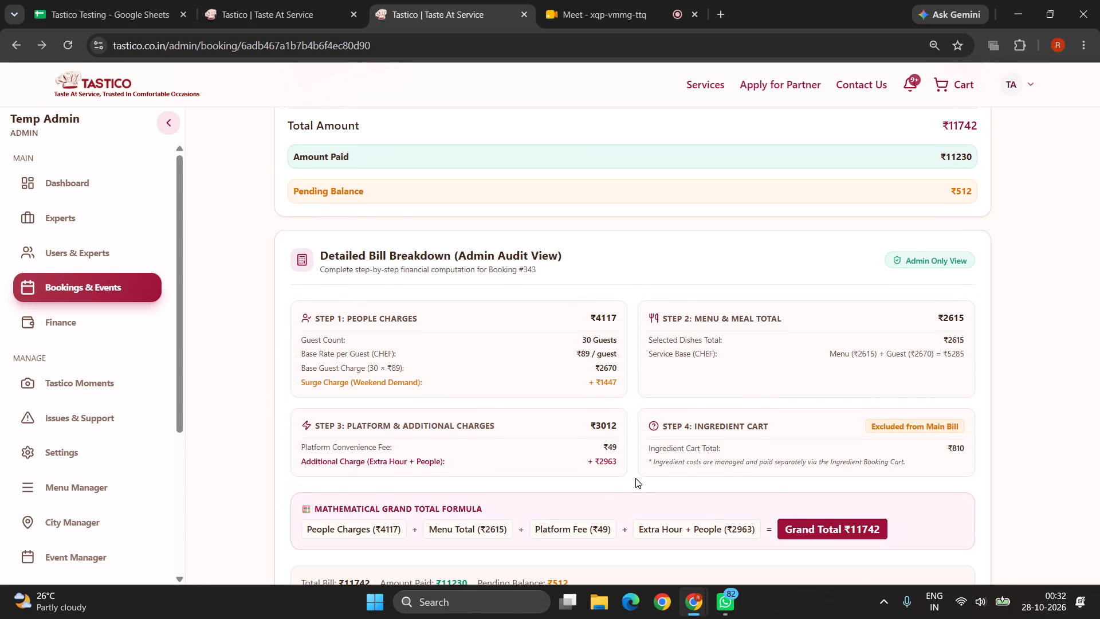
pyautogui.click(635, 478)
pyautogui.moveTo(288, 250); pyautogui.dragTo(873, 530)
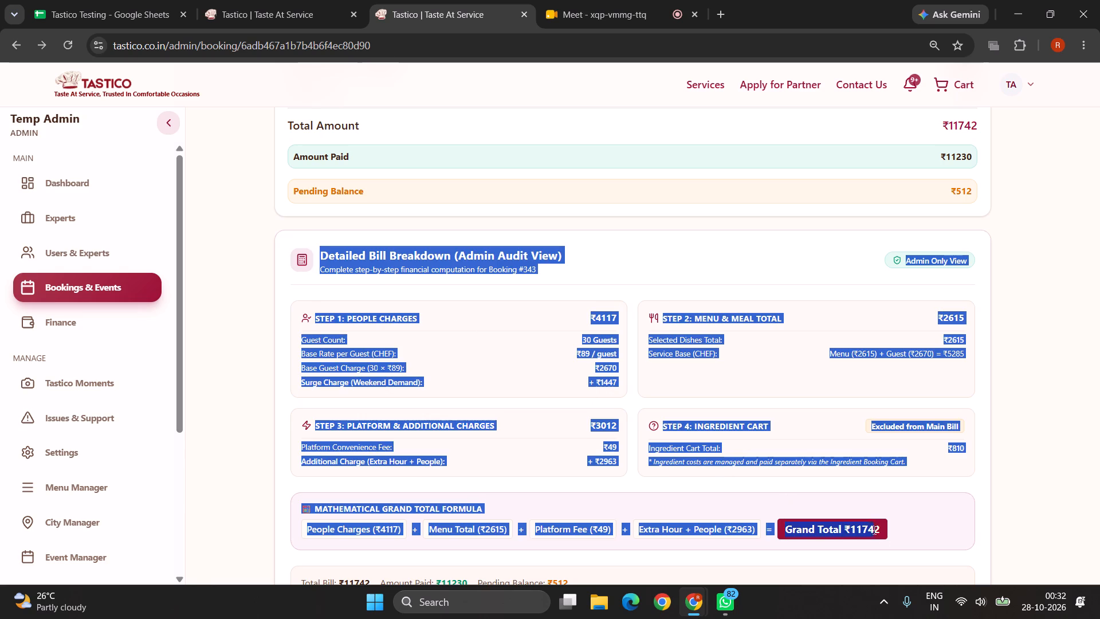
pyautogui.moveTo(873, 530); pyautogui.dragTo(896, 532)
pyautogui.click(921, 523)
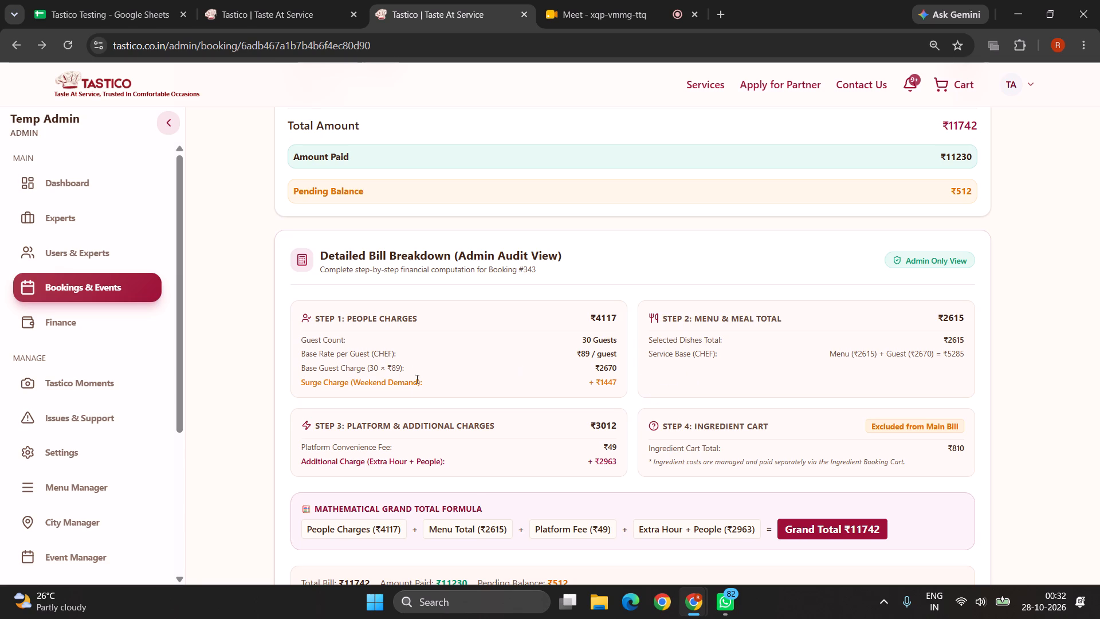
pyautogui.moveTo(282, 305); pyautogui.dragTo(889, 468)
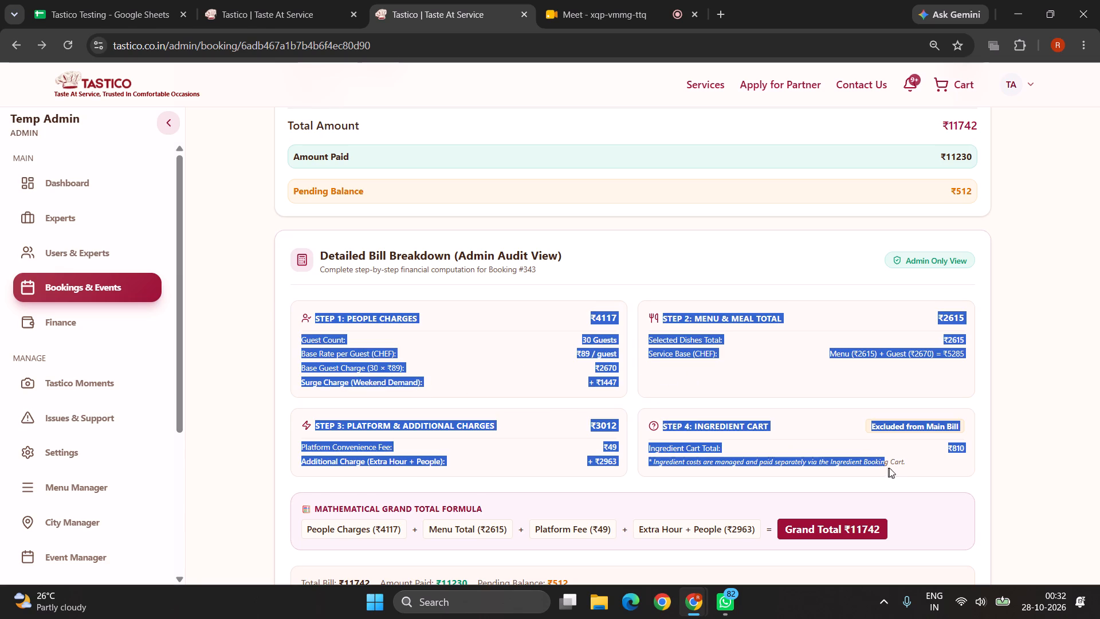
pyautogui.moveTo(889, 468); pyautogui.dragTo(918, 469)
pyautogui.click(918, 469)
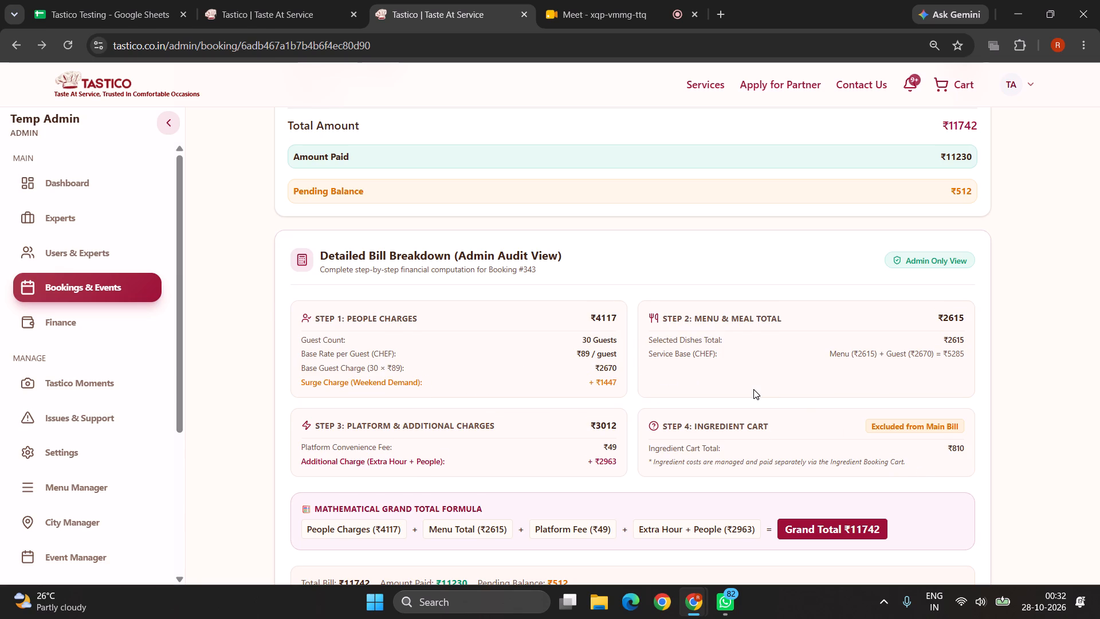
pyautogui.click(753, 389)
# Compare booking #343's Bill Breakdown line items with its Detailed Bill Breakdown (Admin Audit View).
pyautogui.scroll(6, 693, 367)
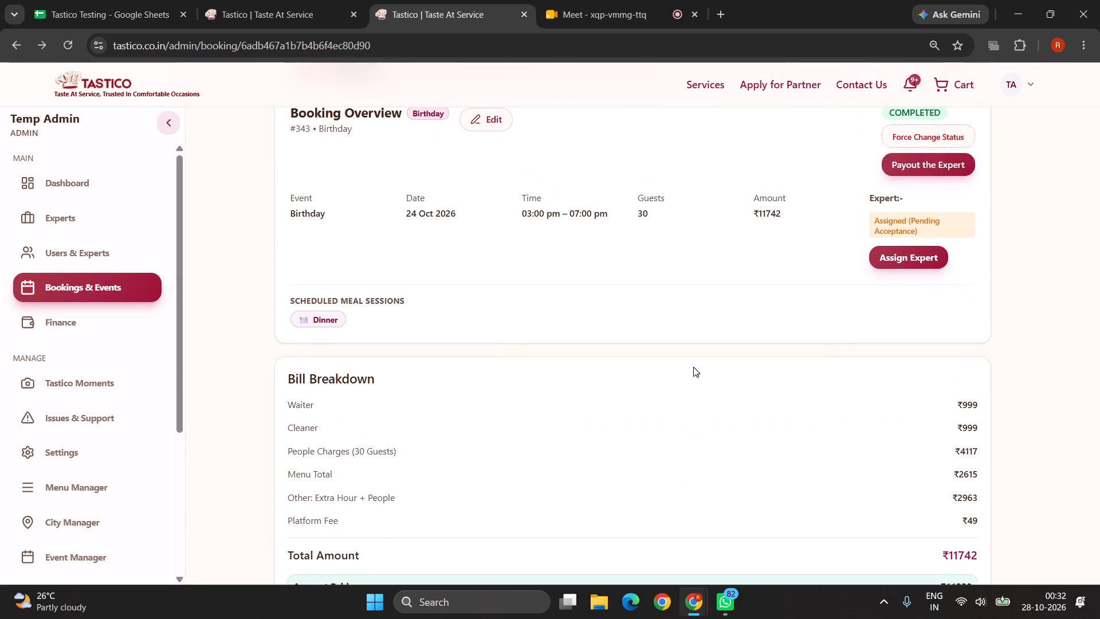
pyautogui.scroll(-1, 693, 367)
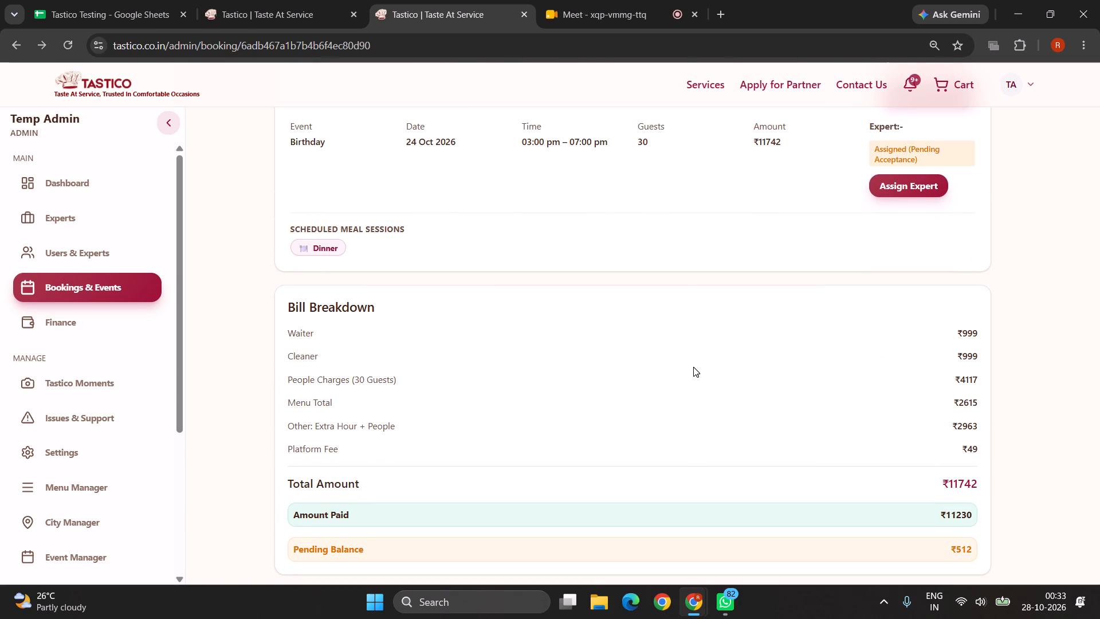
pyautogui.scroll(3, 693, 367)
pyautogui.scroll(-3, 693, 367)
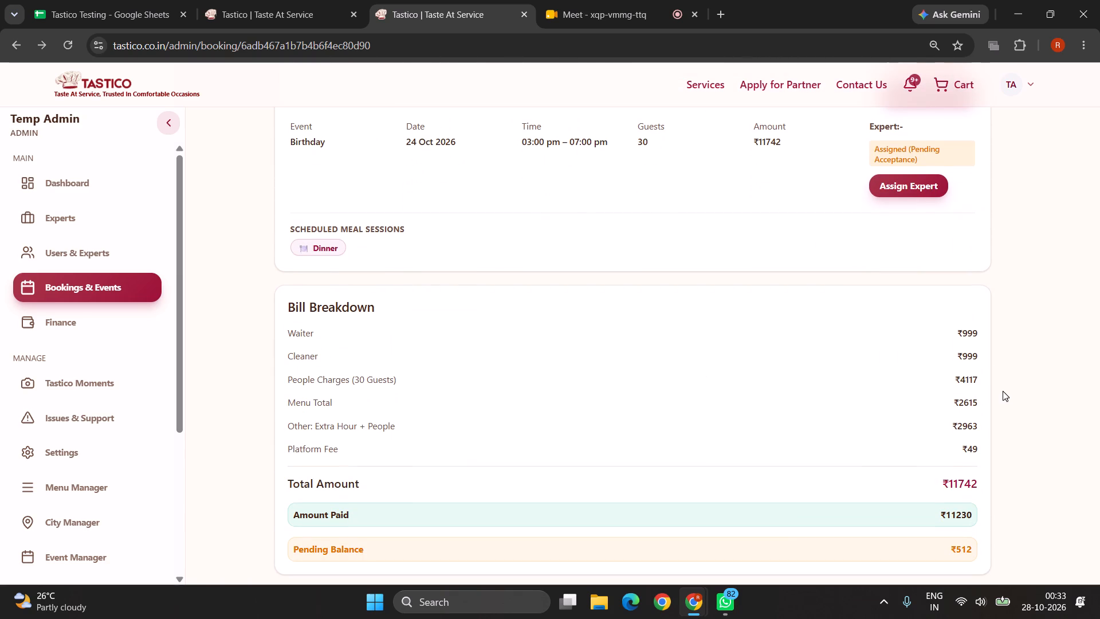
pyautogui.click(1009, 387)
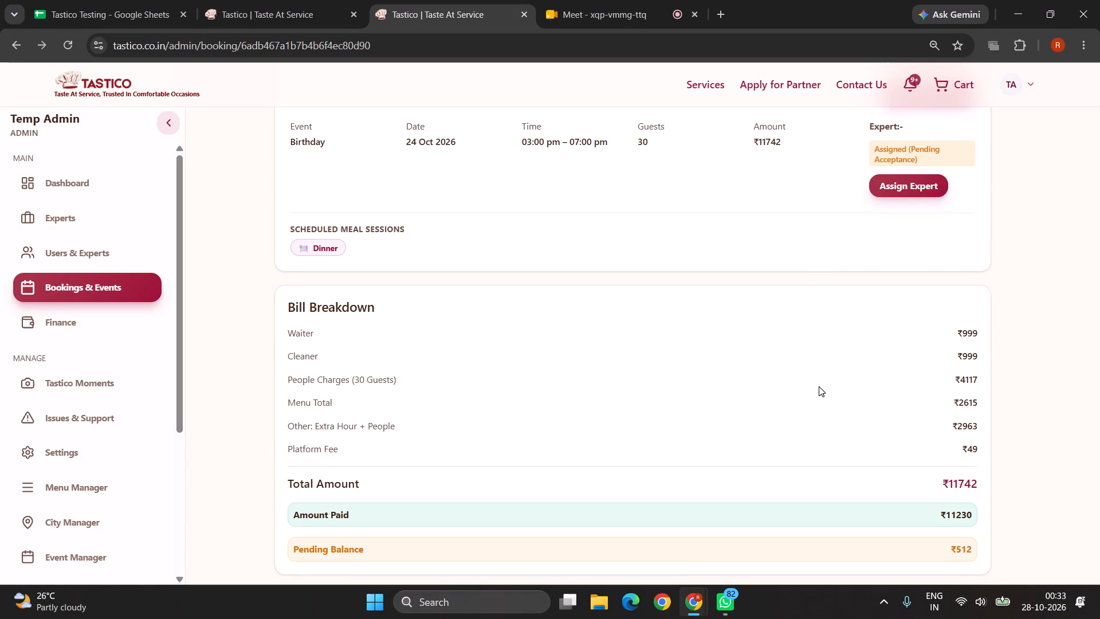
pyautogui.moveTo(282, 306); pyautogui.dragTo(325, 318)
pyautogui.moveTo(325, 318); pyautogui.dragTo(427, 540)
pyautogui.click(427, 540)
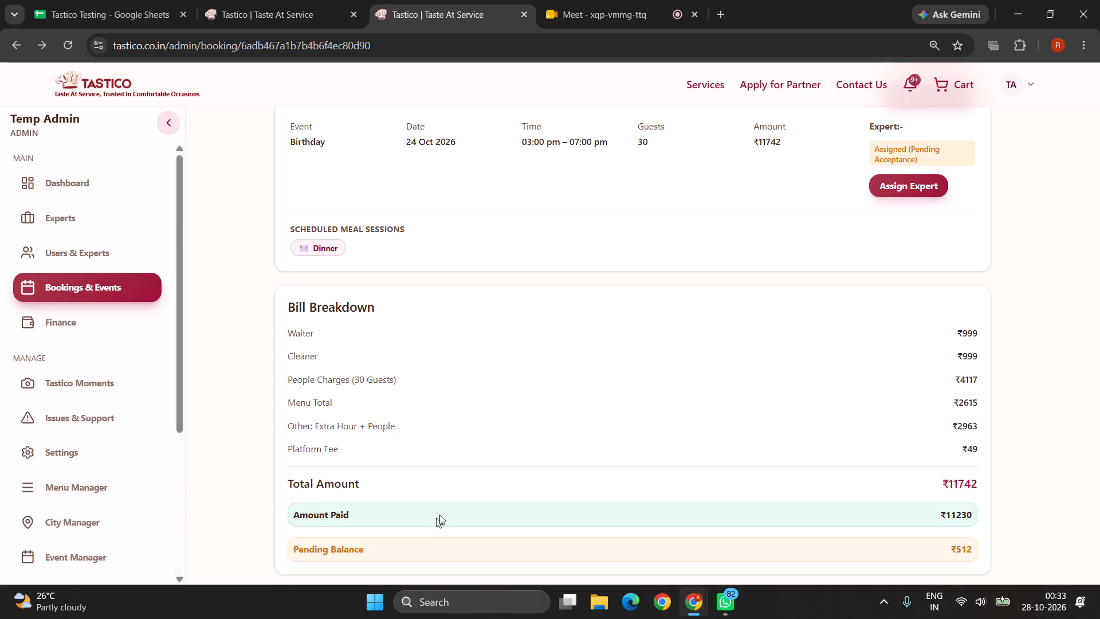
pyautogui.scroll(-6, 445, 513)
pyautogui.moveTo(311, 178); pyautogui.dragTo(311, 179)
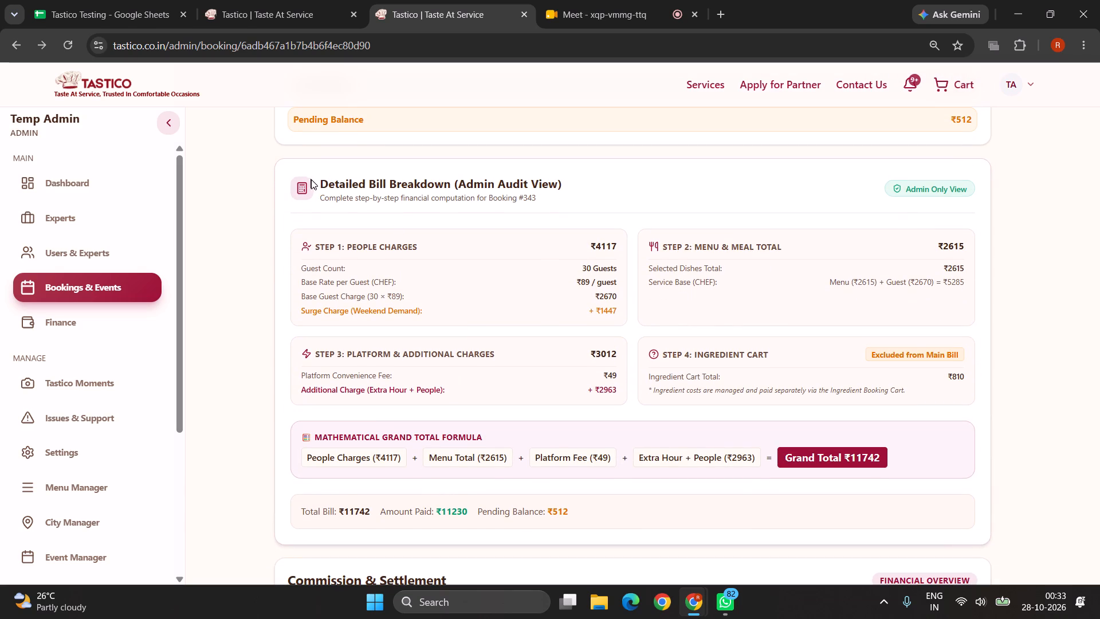
pyautogui.moveTo(311, 179); pyautogui.dragTo(548, 207)
pyautogui.click(584, 198)
# Recheck booking #343's two bill sections, highlighting the Bill Breakdown heading.
pyautogui.scroll(2, 592, 198)
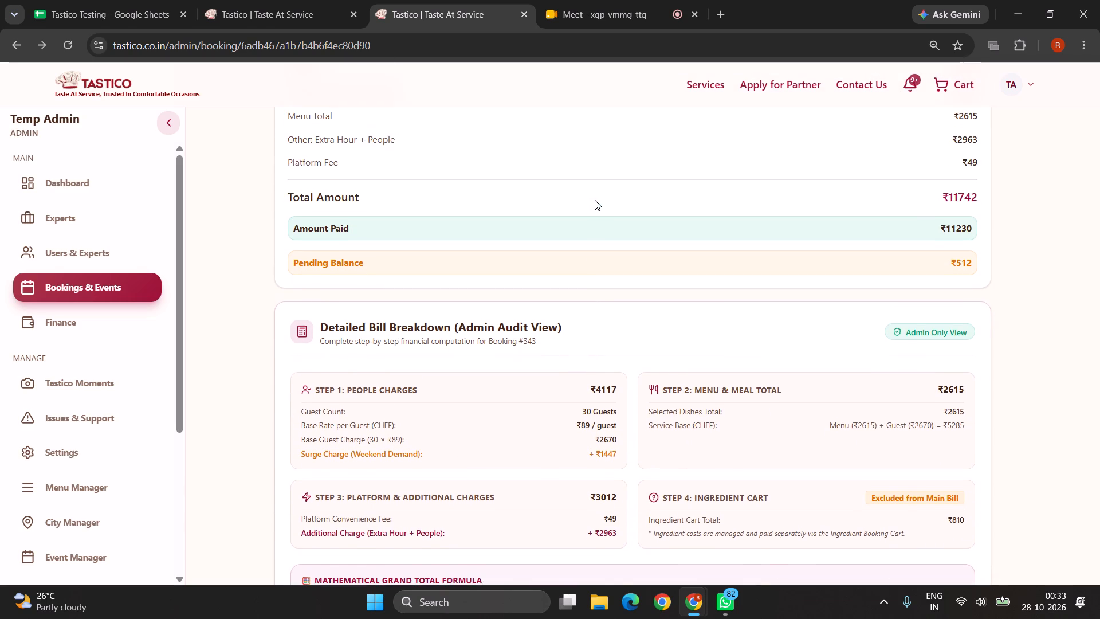
pyautogui.scroll(-1, 596, 207)
pyautogui.scroll(6, 658, 342)
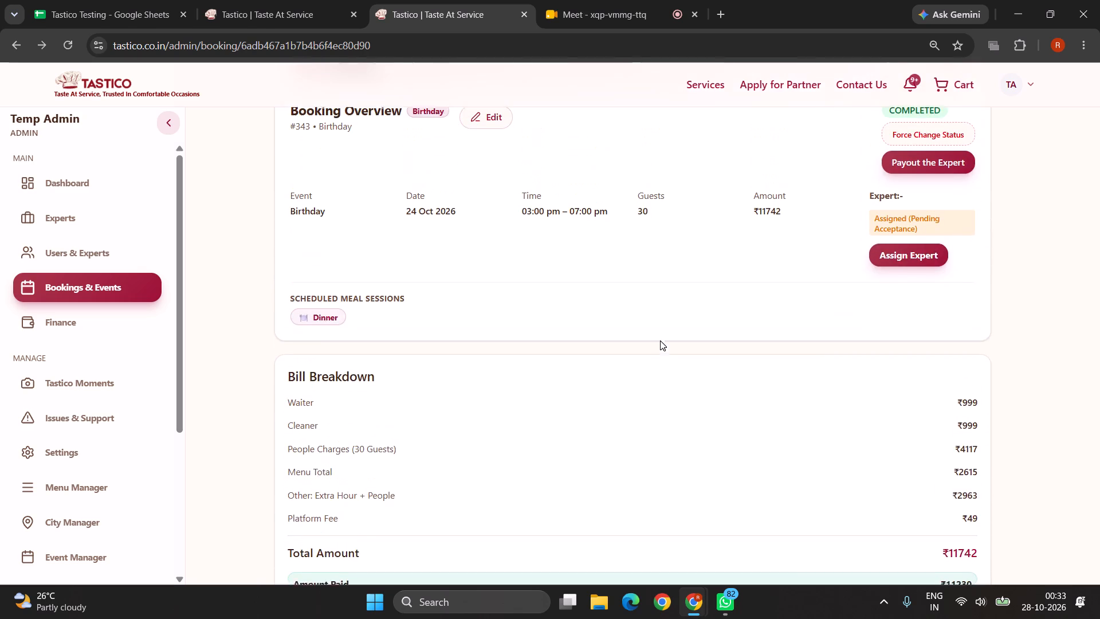
pyautogui.scroll(-2, 660, 339)
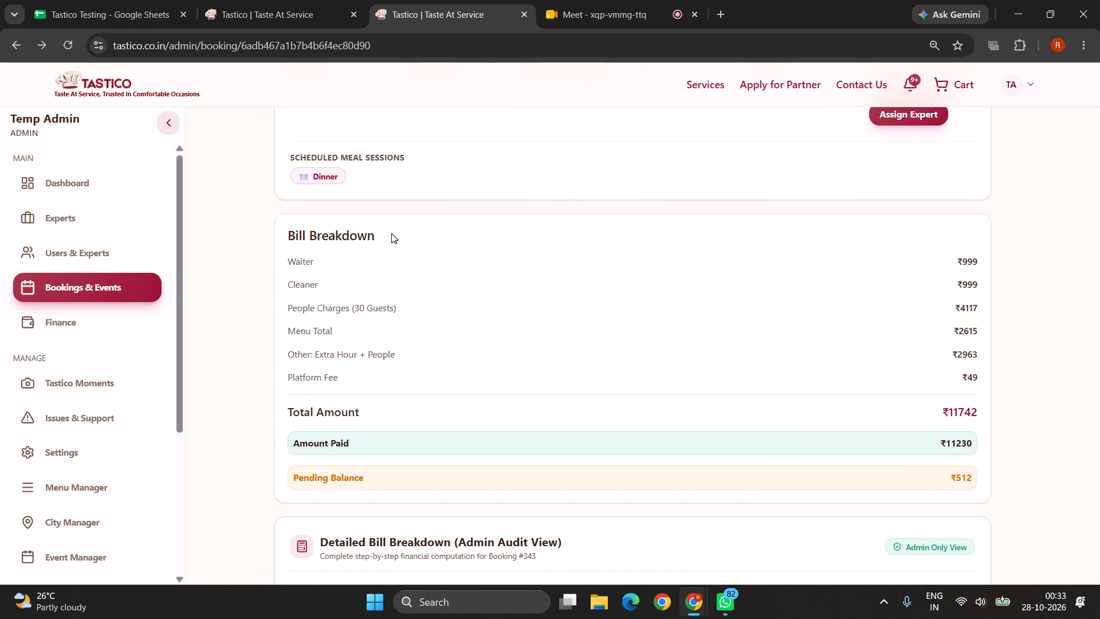
pyautogui.click(393, 233)
pyautogui.tripleClick(395, 233)
pyautogui.doubleClick(395, 233)
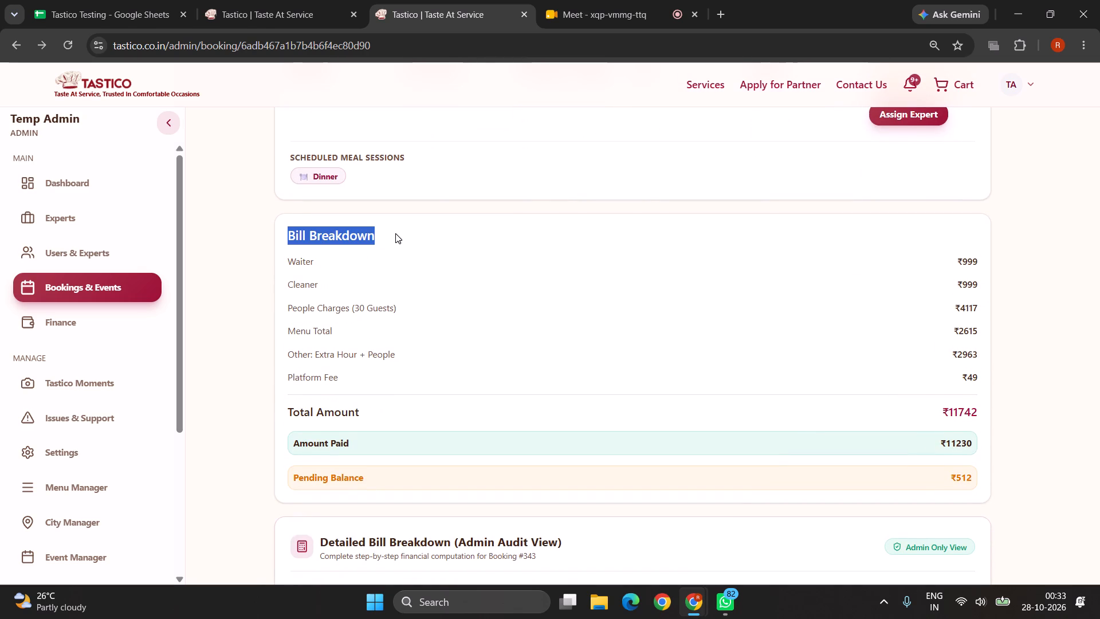
pyautogui.click(395, 233)
pyautogui.tripleClick(395, 233)
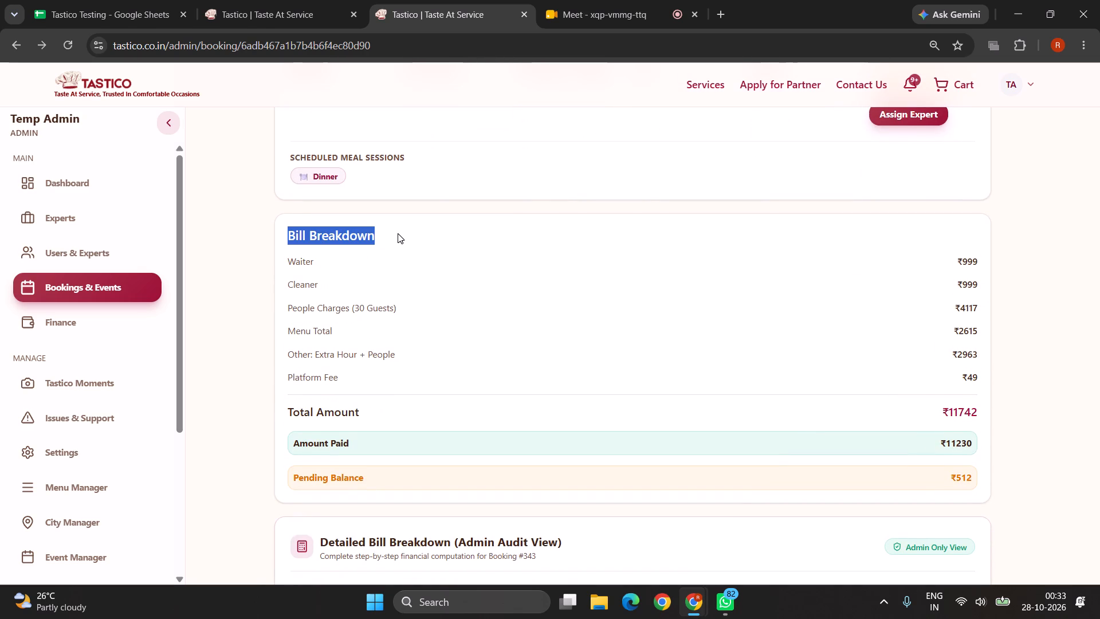
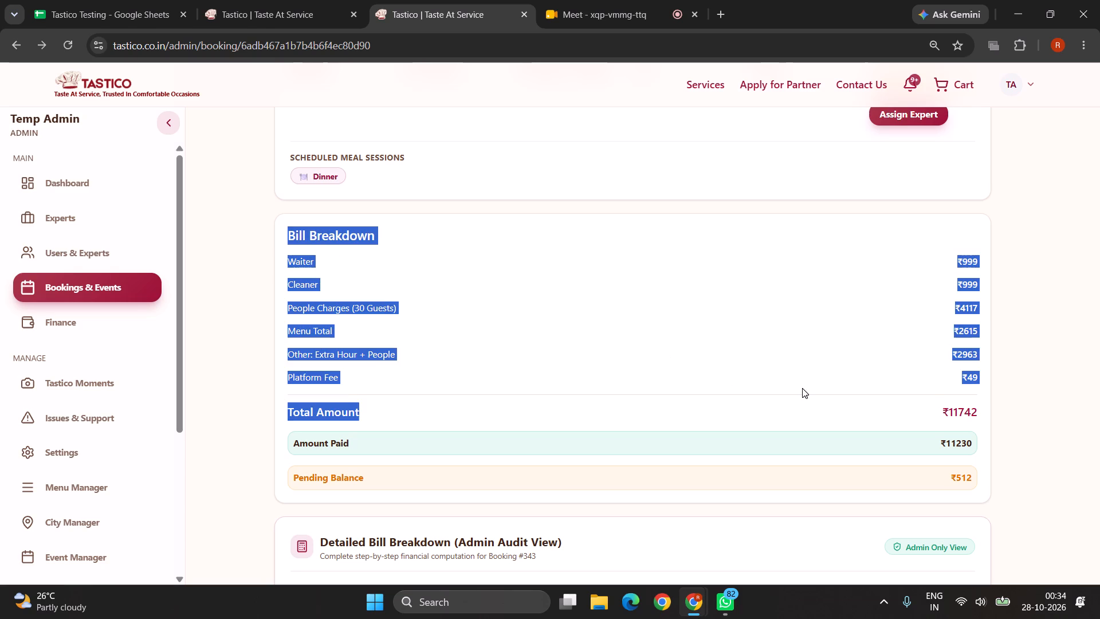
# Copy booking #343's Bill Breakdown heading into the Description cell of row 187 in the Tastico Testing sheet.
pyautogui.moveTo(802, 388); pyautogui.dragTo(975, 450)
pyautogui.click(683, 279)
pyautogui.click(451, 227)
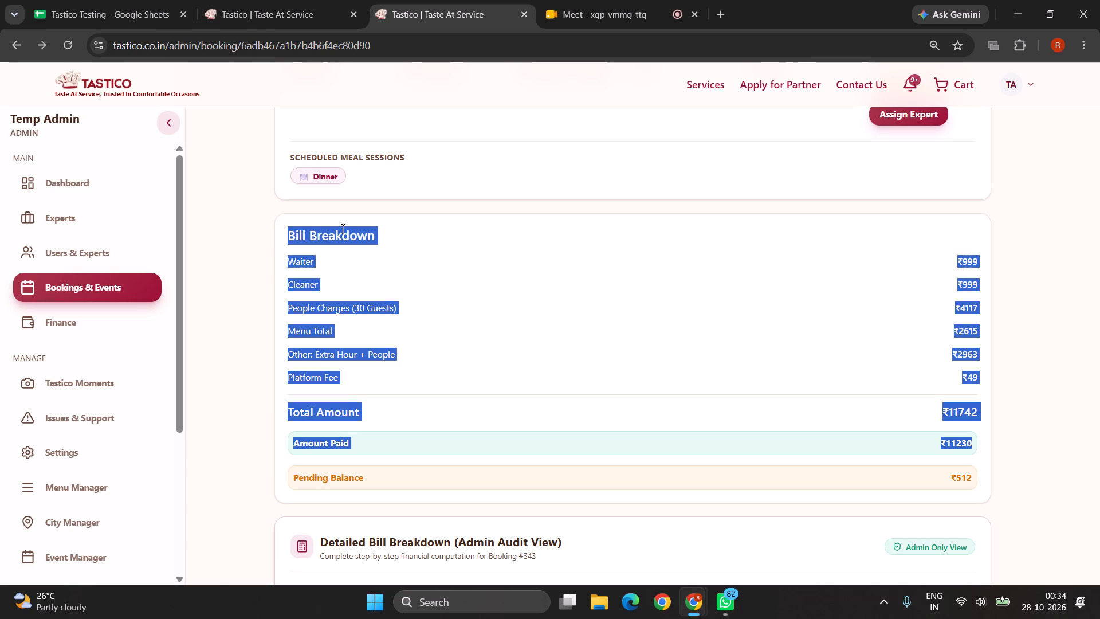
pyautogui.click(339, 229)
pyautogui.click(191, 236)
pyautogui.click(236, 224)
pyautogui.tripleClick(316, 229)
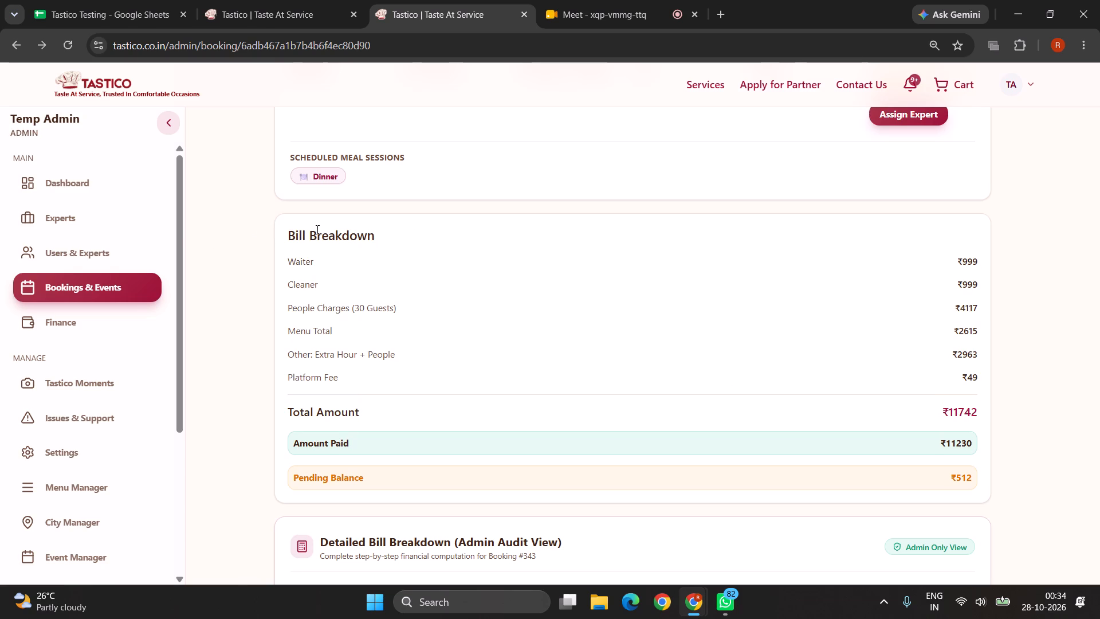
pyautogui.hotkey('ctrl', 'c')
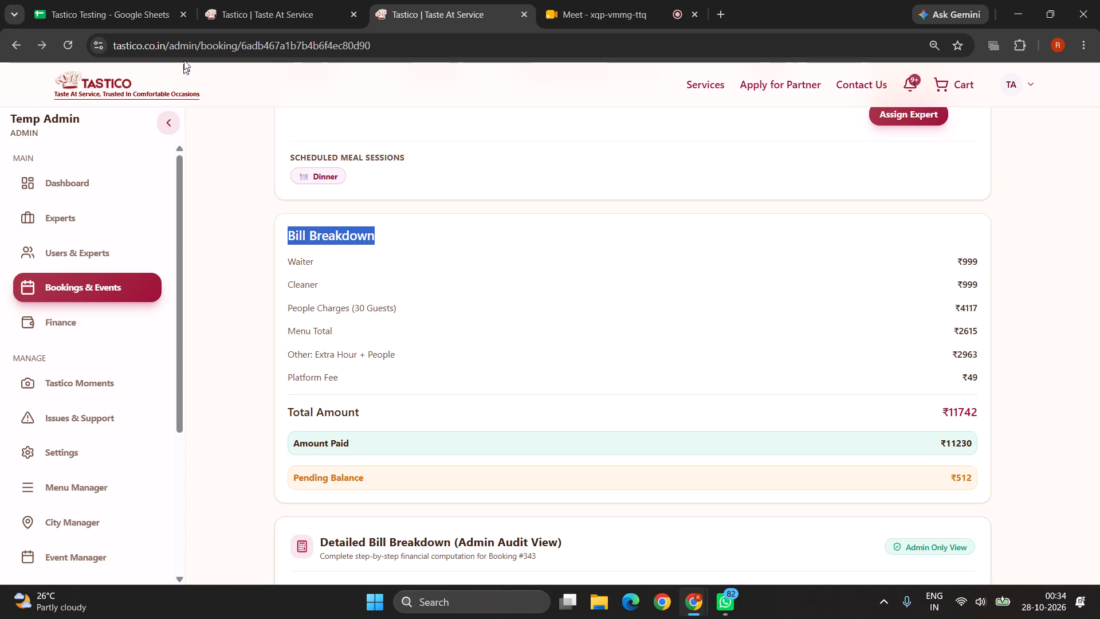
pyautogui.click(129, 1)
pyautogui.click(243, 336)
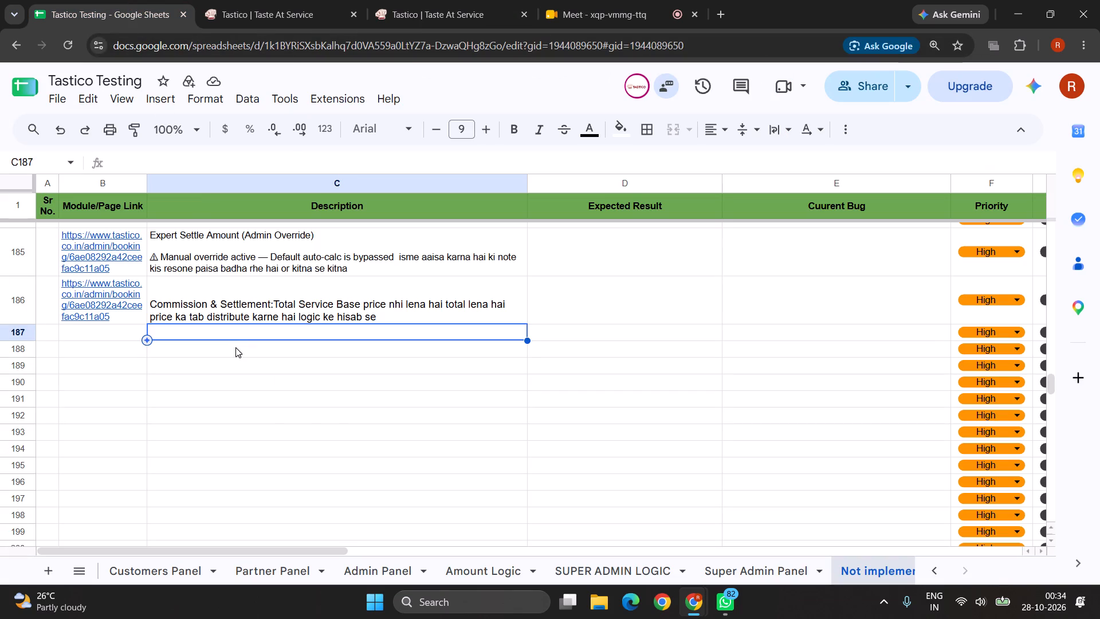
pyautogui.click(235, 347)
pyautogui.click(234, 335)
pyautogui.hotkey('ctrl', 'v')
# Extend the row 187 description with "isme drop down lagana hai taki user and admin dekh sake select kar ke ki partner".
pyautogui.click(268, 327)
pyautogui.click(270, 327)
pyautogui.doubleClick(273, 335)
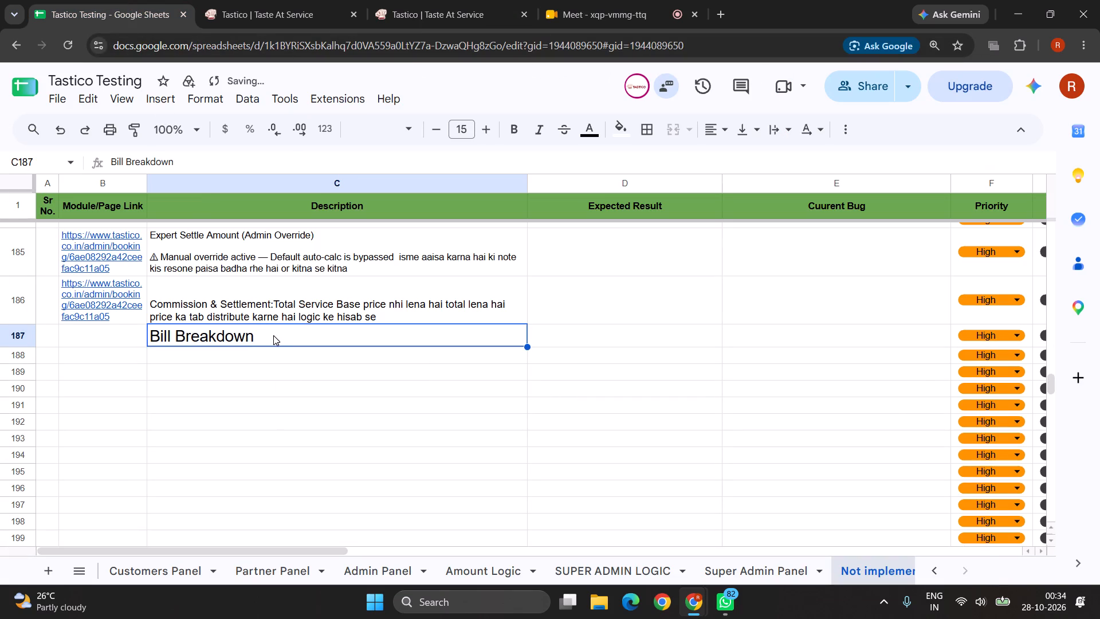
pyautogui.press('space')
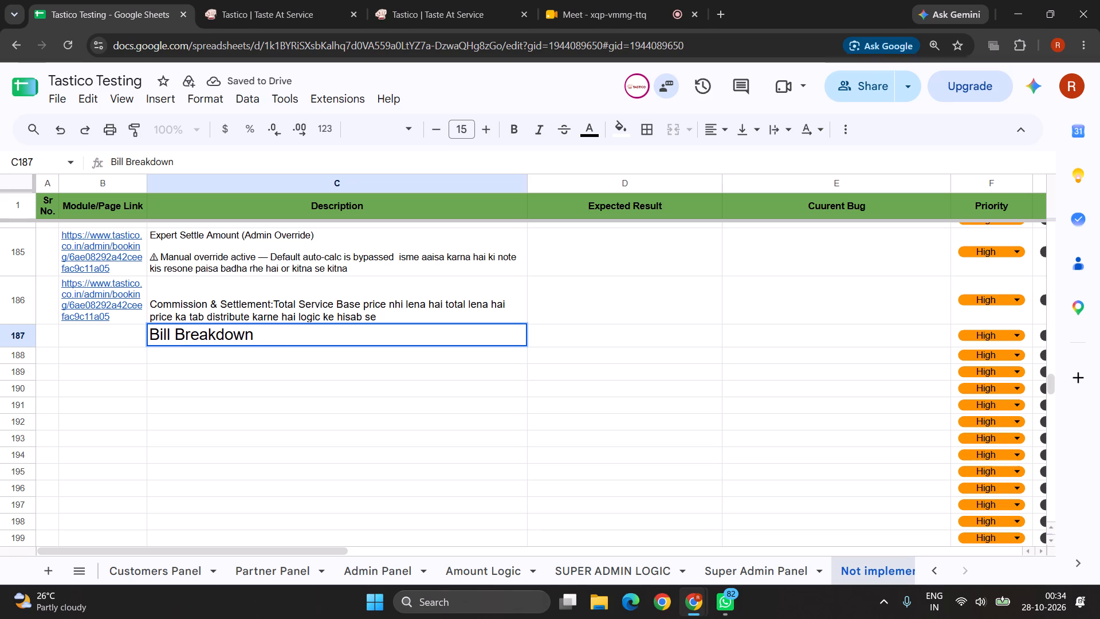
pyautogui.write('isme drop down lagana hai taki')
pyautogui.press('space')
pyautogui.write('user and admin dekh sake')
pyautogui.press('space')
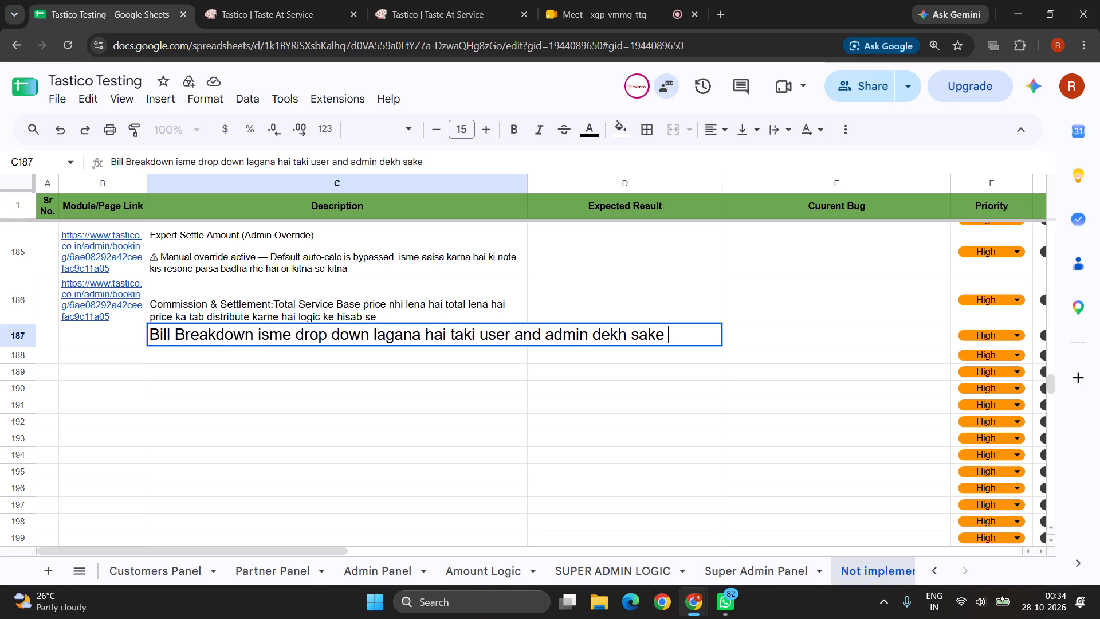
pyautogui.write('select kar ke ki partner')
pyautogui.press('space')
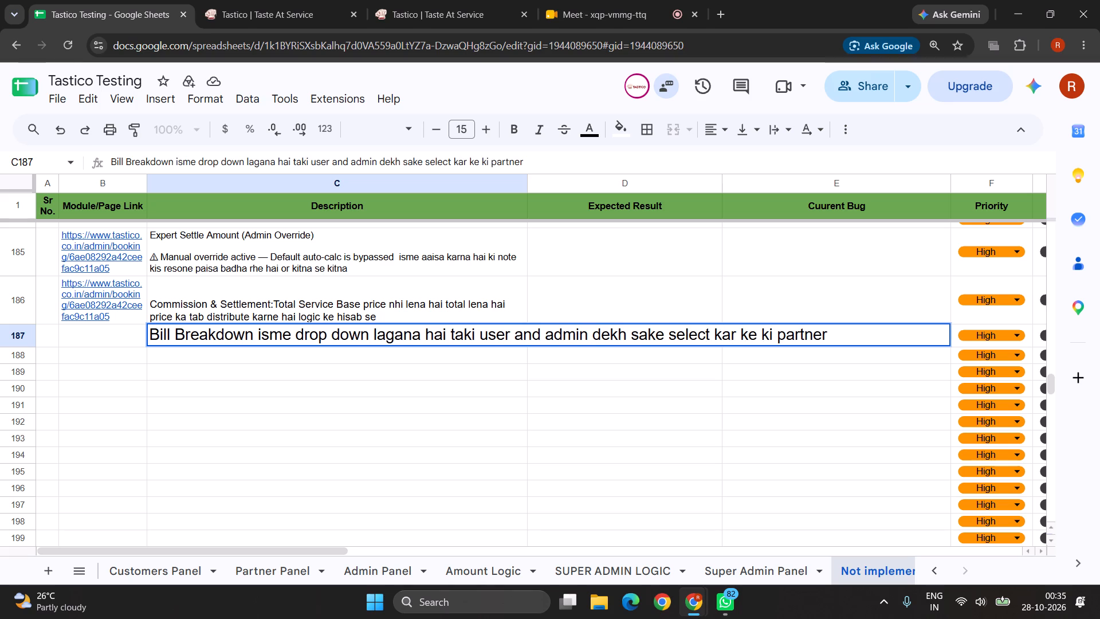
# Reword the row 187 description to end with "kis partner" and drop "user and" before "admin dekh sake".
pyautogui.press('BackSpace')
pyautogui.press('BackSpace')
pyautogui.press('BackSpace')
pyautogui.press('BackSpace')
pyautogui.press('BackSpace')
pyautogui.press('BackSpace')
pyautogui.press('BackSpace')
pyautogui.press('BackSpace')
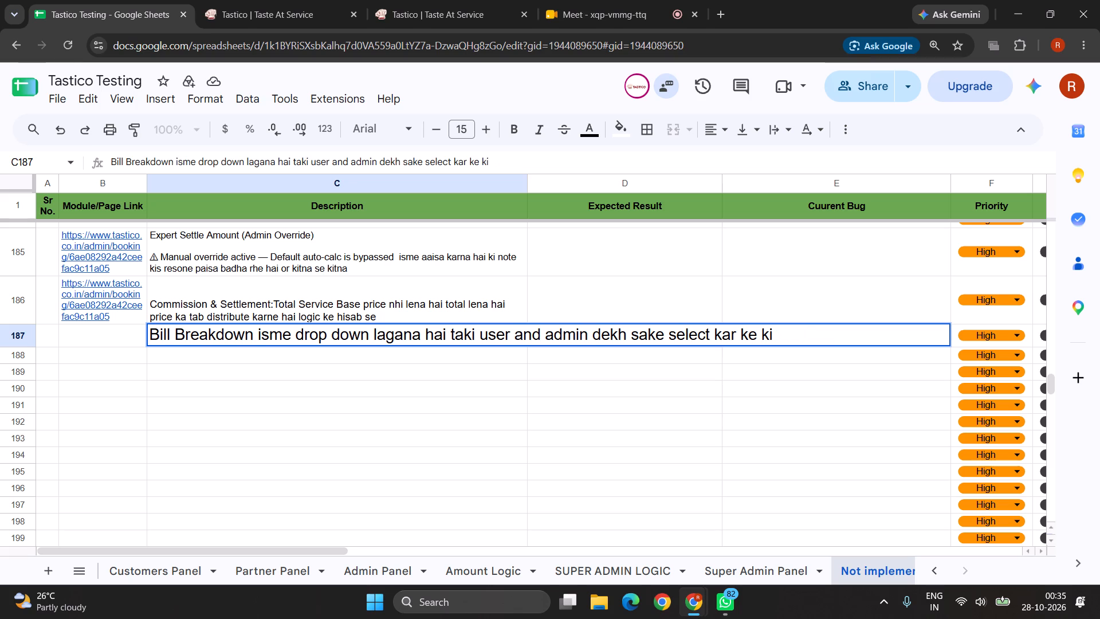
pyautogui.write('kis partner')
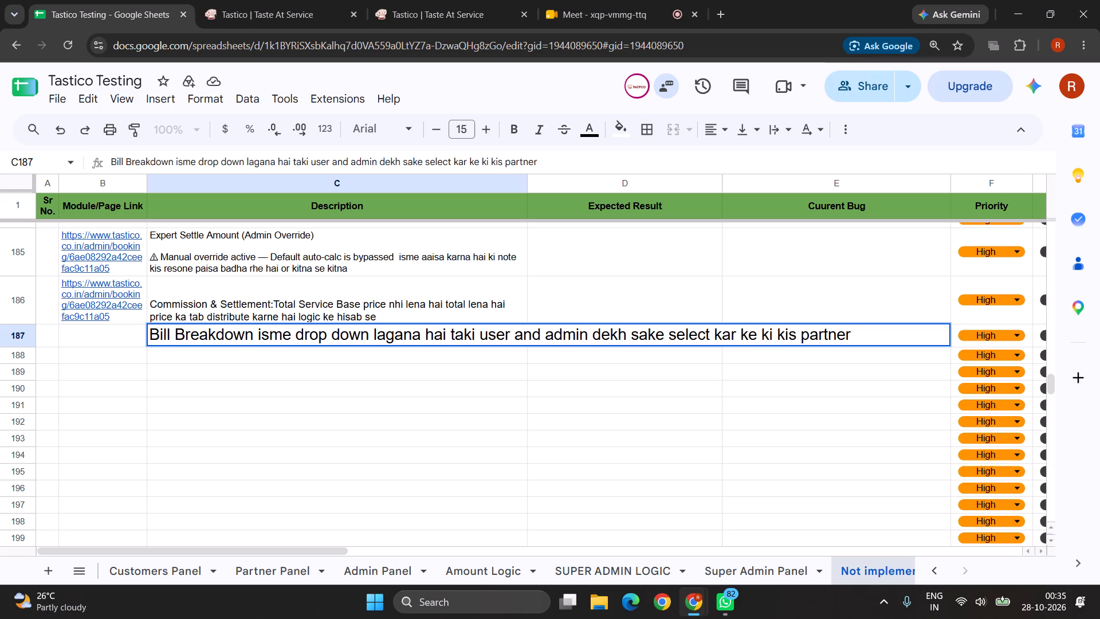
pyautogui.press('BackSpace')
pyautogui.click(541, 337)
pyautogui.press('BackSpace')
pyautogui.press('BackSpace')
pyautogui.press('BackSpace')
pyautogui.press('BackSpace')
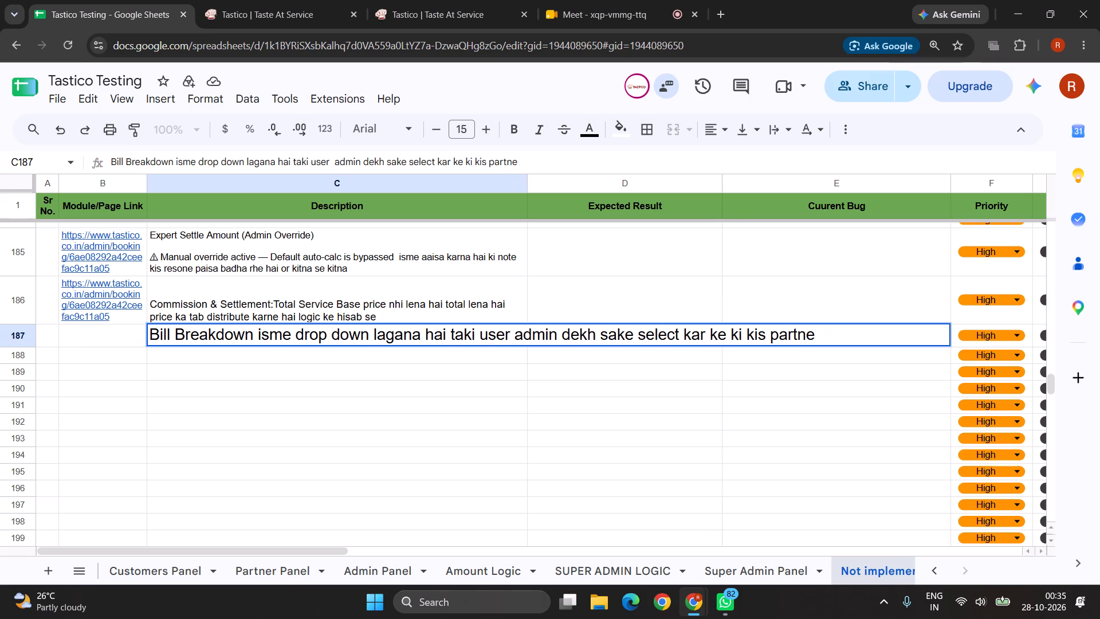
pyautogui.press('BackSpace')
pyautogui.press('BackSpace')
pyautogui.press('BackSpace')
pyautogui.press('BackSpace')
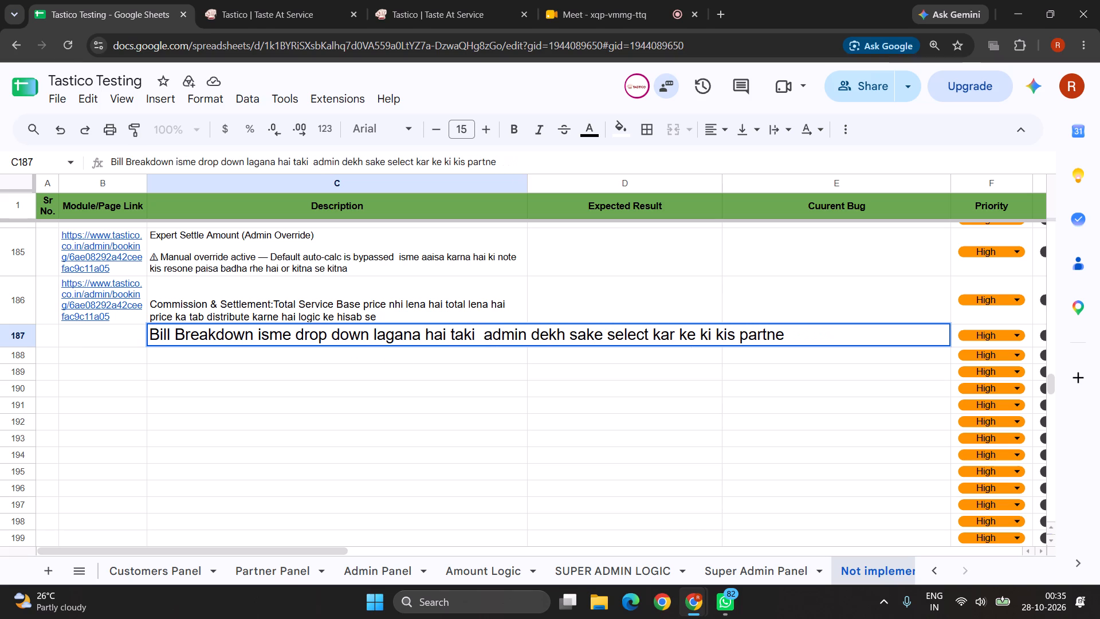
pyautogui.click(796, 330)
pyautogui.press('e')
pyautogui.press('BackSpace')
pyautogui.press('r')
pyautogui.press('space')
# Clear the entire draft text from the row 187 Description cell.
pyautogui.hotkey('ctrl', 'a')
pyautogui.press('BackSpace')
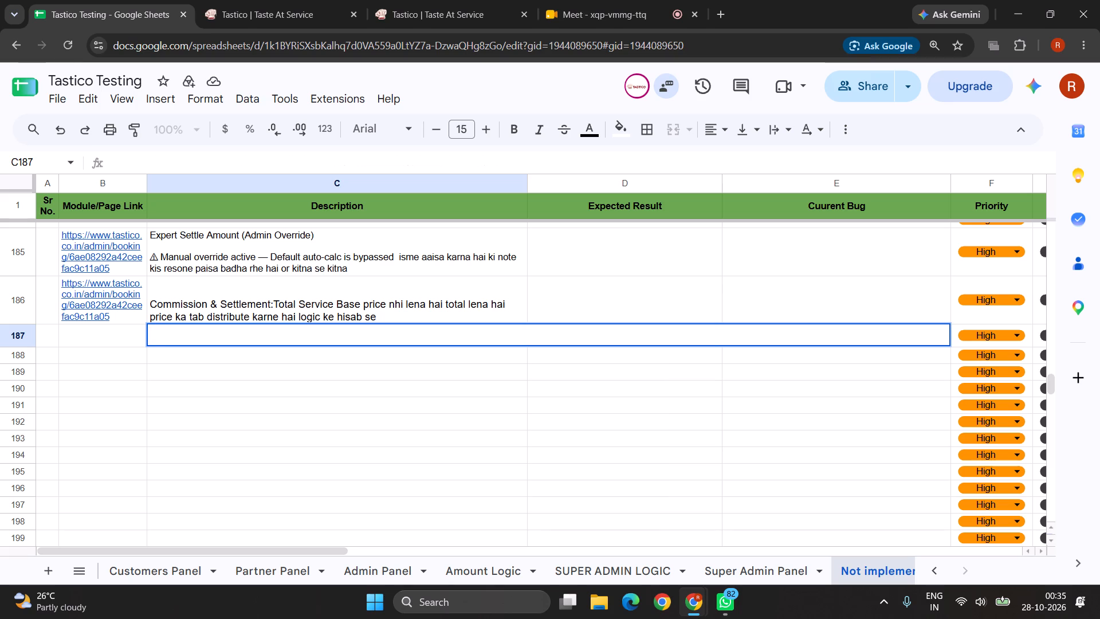
# Check booking #348's Bill Breakdown and Detailed Bill Breakdown sections, and close that booking's page.
pyautogui.click(274, 9)
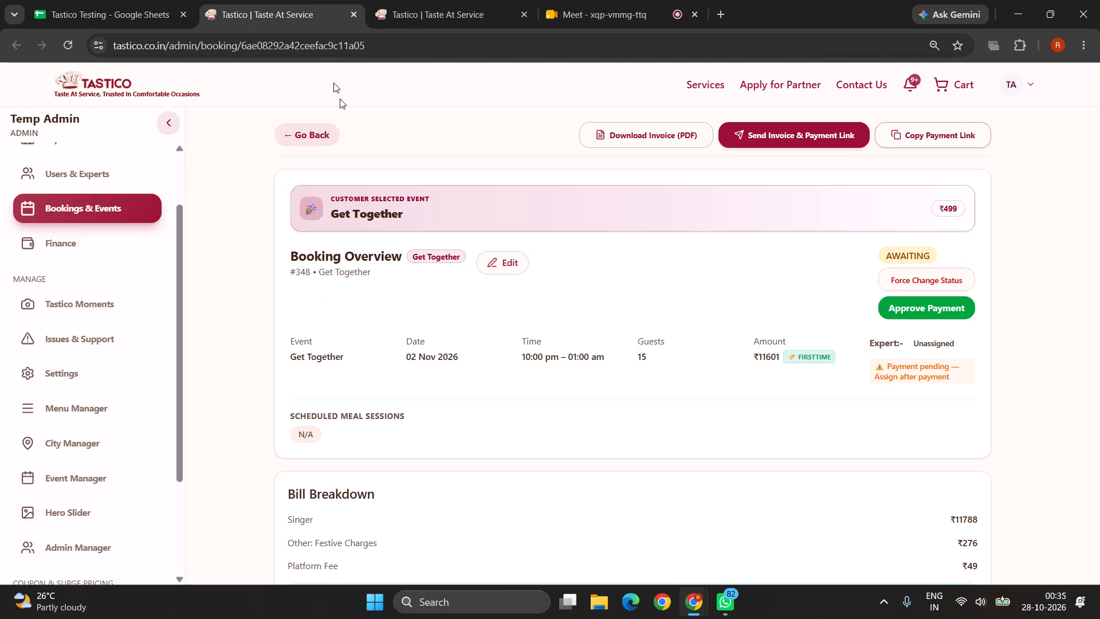
pyautogui.scroll(-3, 388, 307)
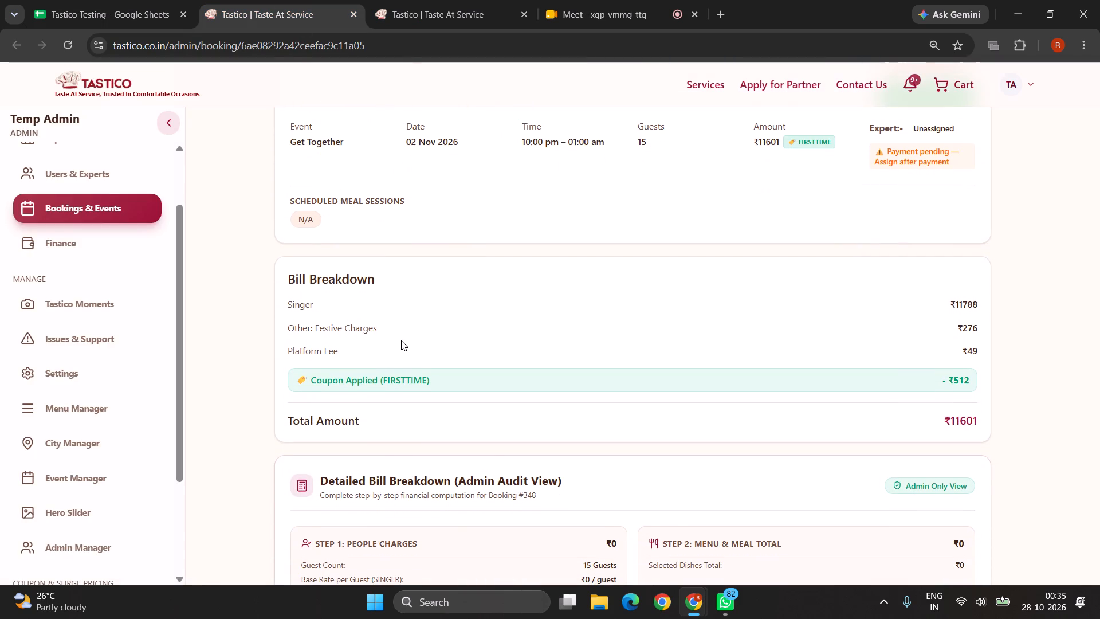
pyautogui.scroll(-4, 469, 341)
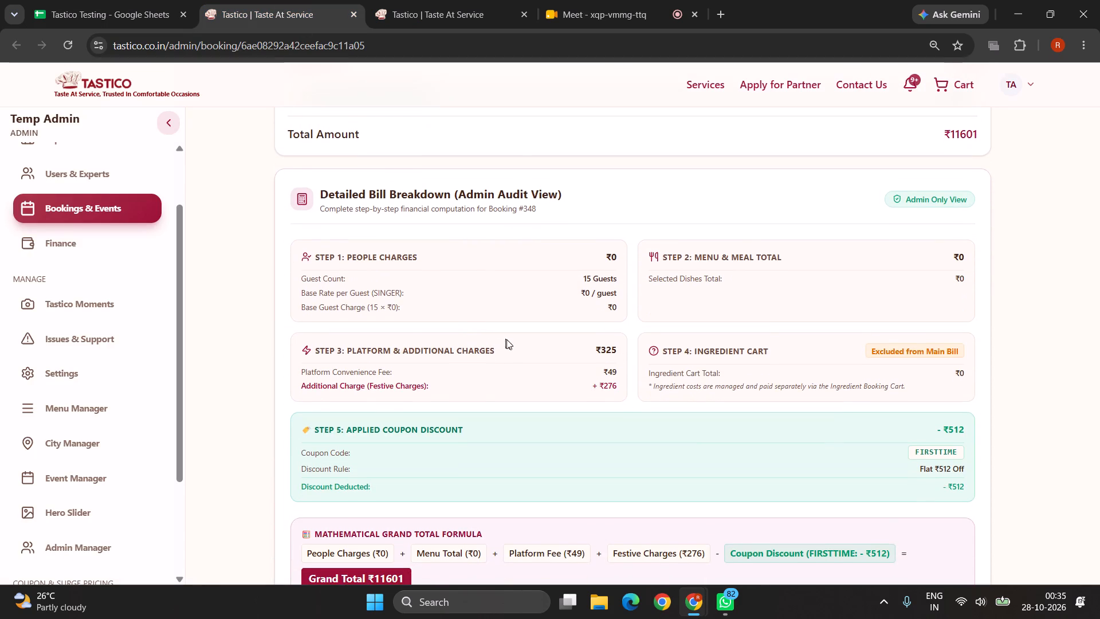
pyautogui.scroll(8, 512, 346)
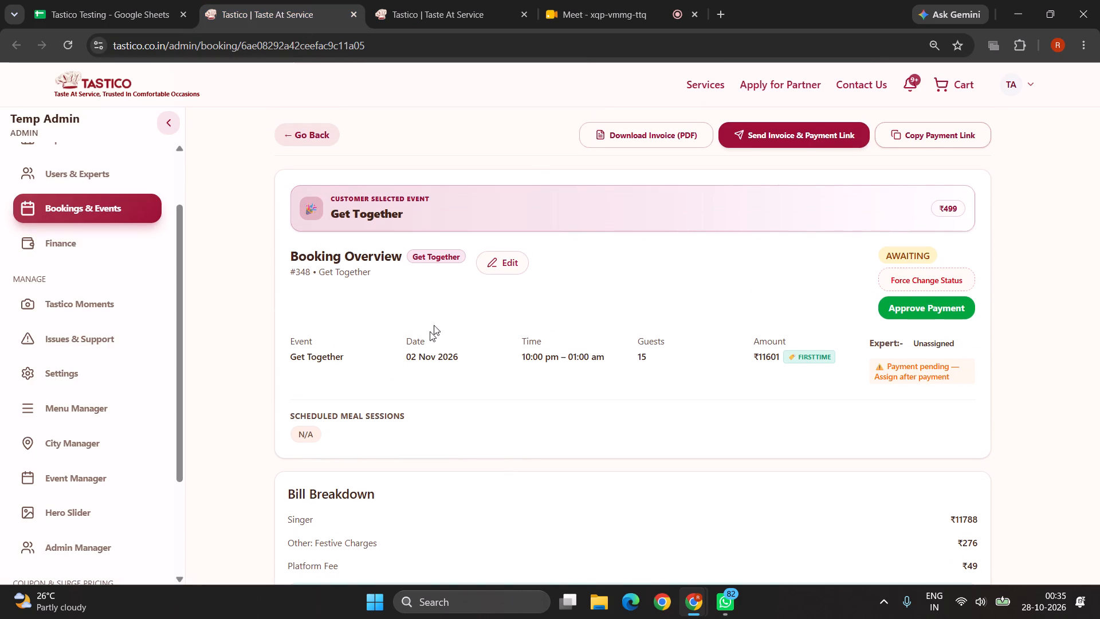
pyautogui.click(357, 19)
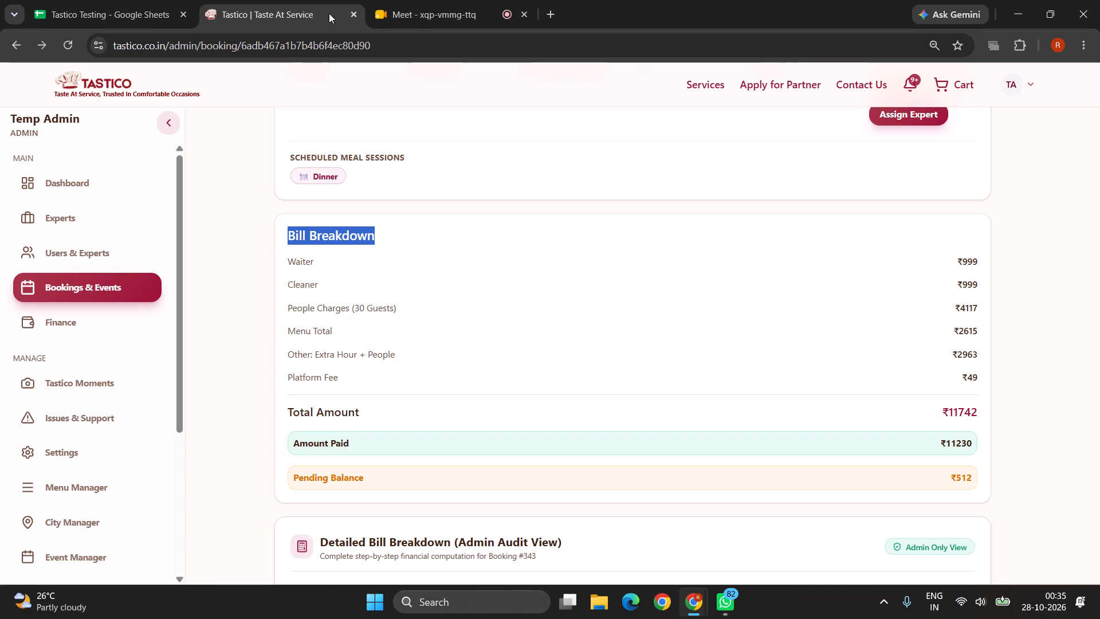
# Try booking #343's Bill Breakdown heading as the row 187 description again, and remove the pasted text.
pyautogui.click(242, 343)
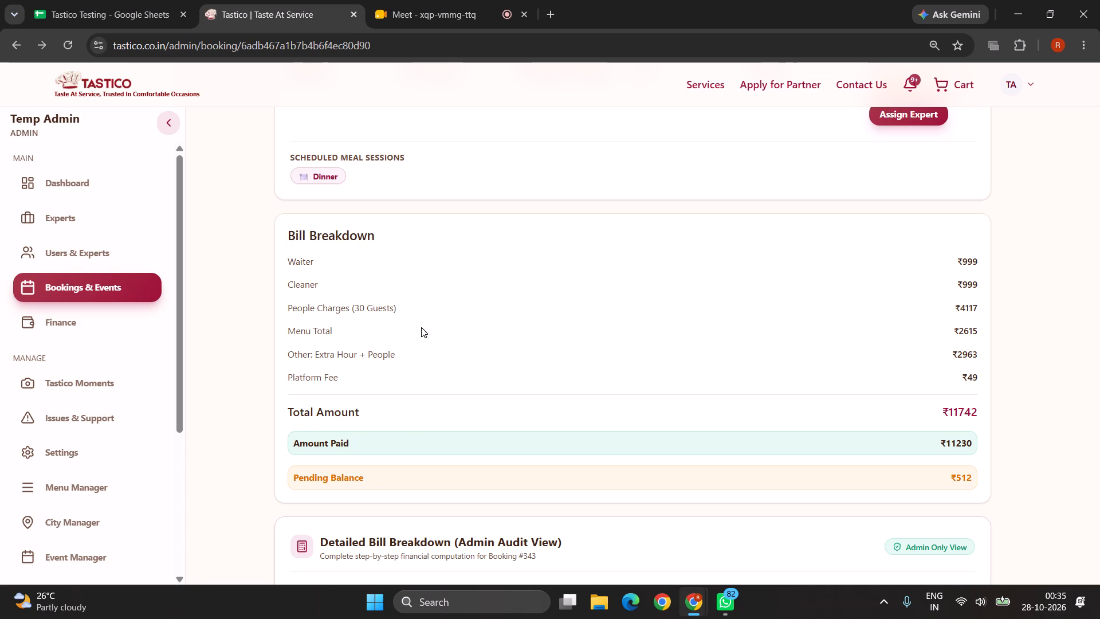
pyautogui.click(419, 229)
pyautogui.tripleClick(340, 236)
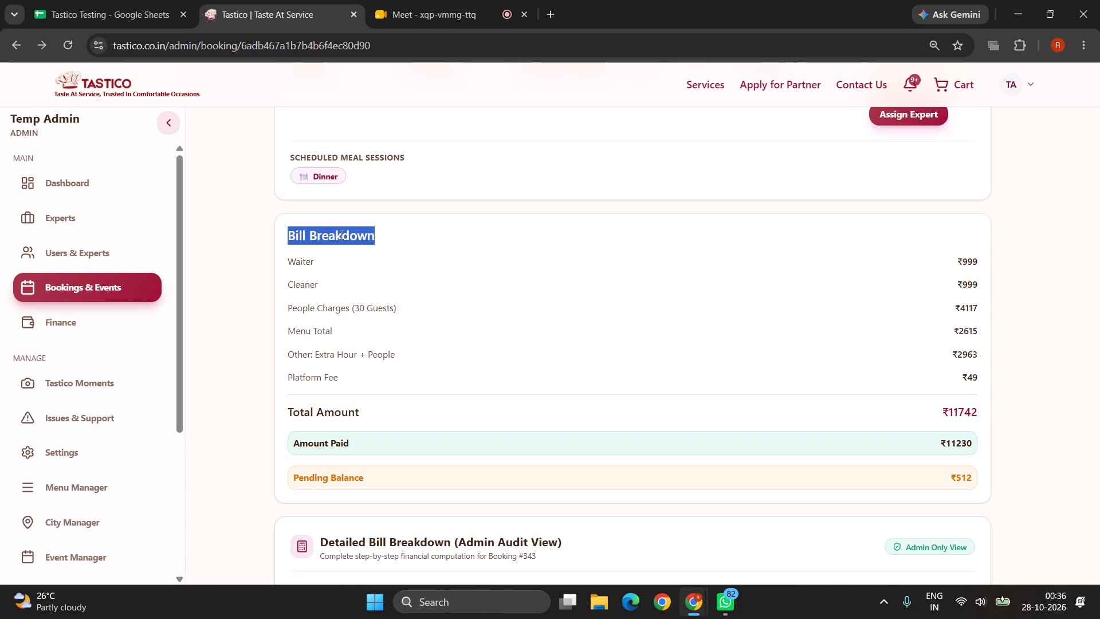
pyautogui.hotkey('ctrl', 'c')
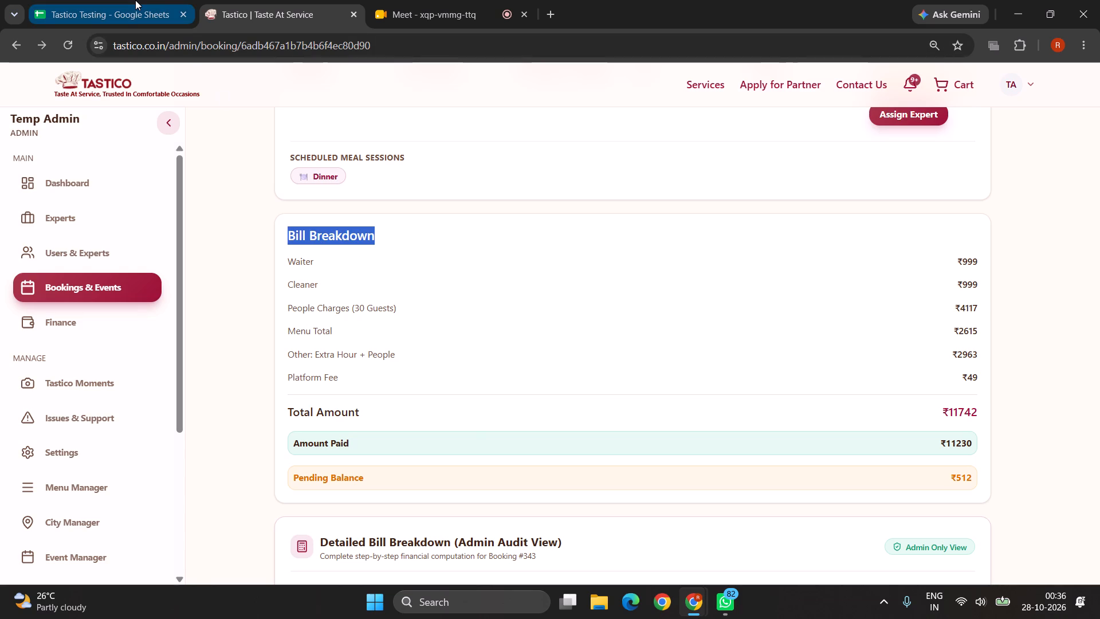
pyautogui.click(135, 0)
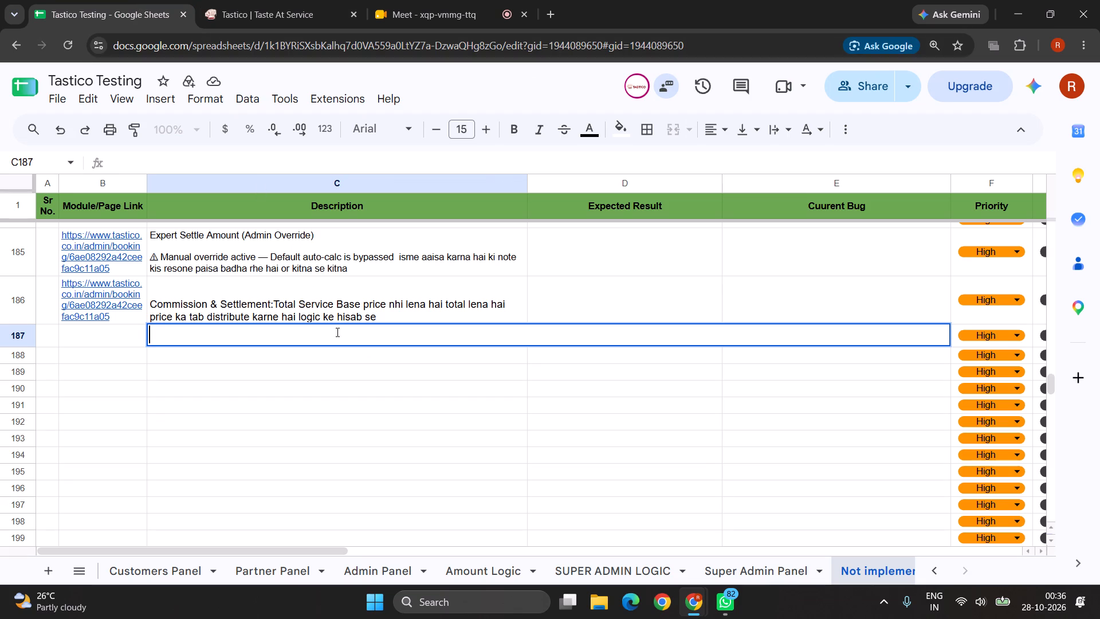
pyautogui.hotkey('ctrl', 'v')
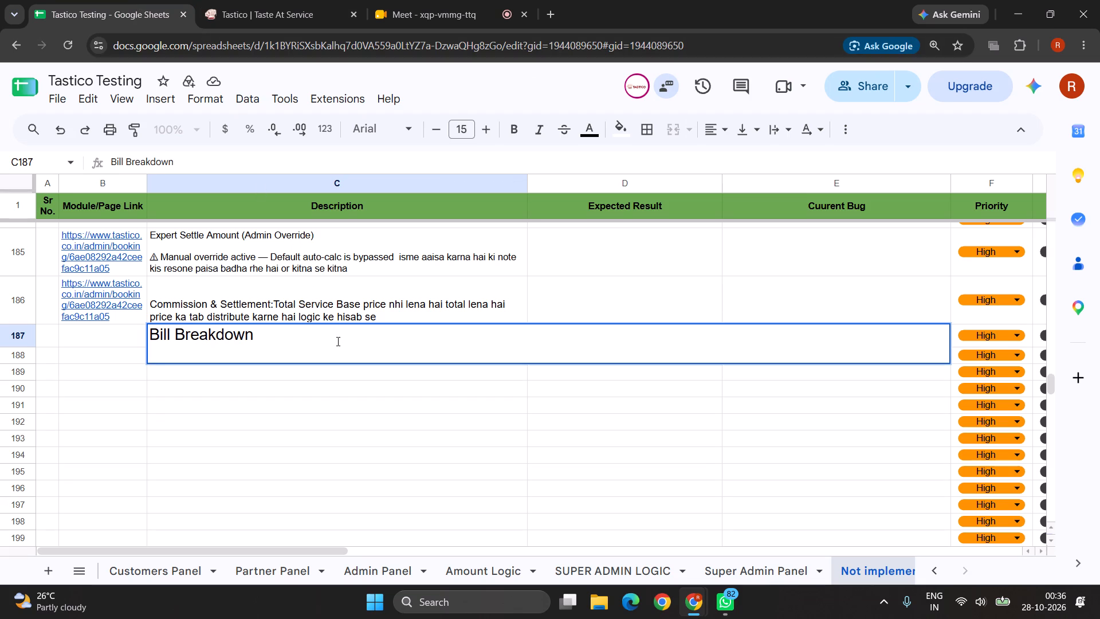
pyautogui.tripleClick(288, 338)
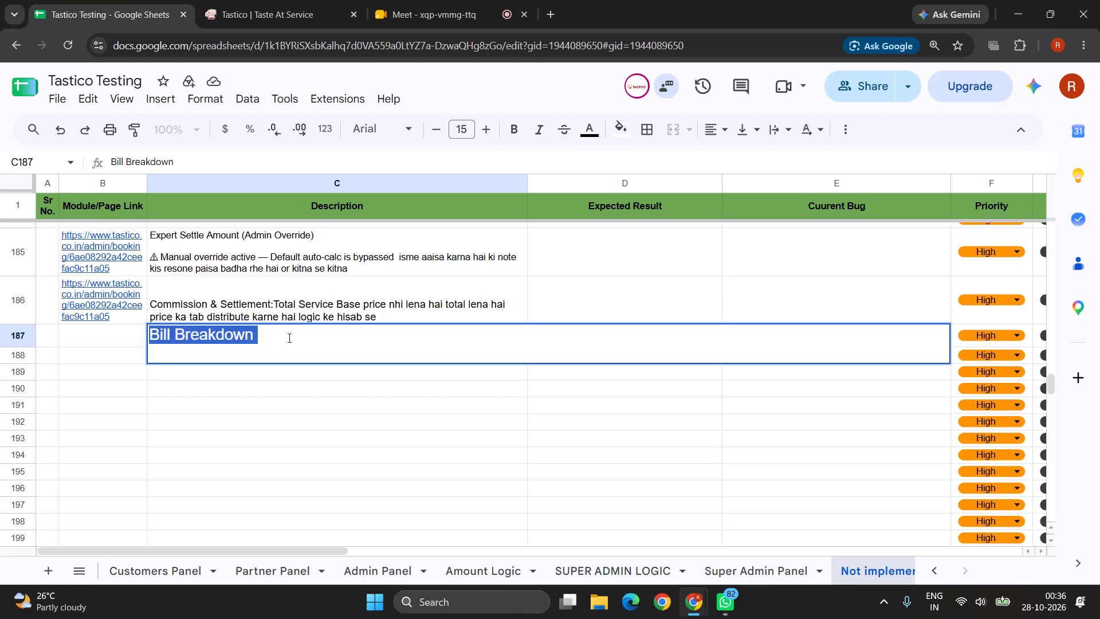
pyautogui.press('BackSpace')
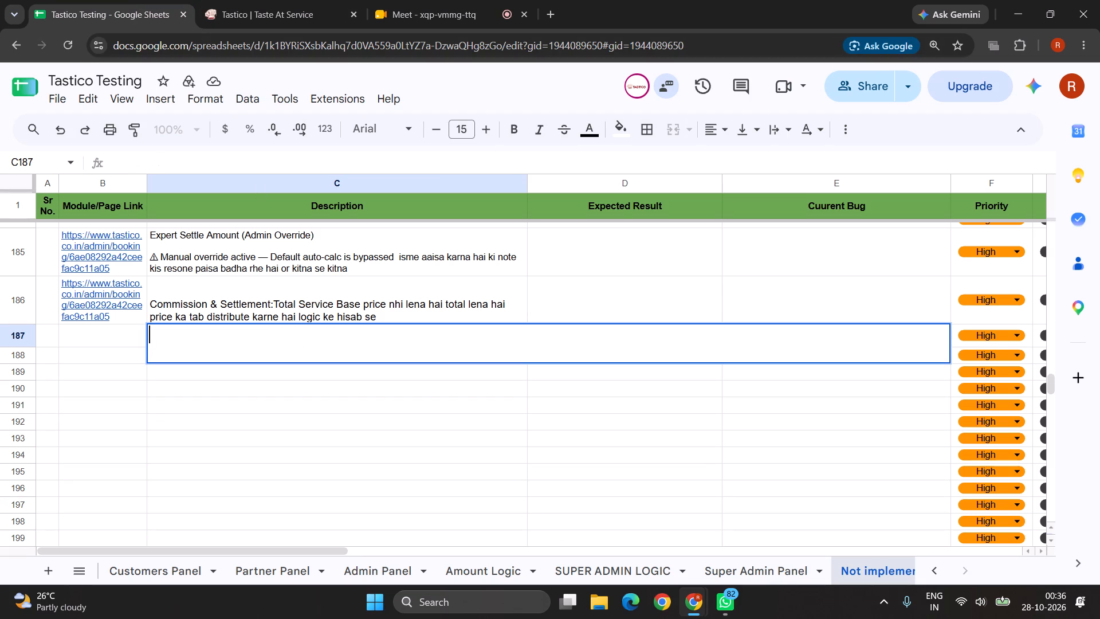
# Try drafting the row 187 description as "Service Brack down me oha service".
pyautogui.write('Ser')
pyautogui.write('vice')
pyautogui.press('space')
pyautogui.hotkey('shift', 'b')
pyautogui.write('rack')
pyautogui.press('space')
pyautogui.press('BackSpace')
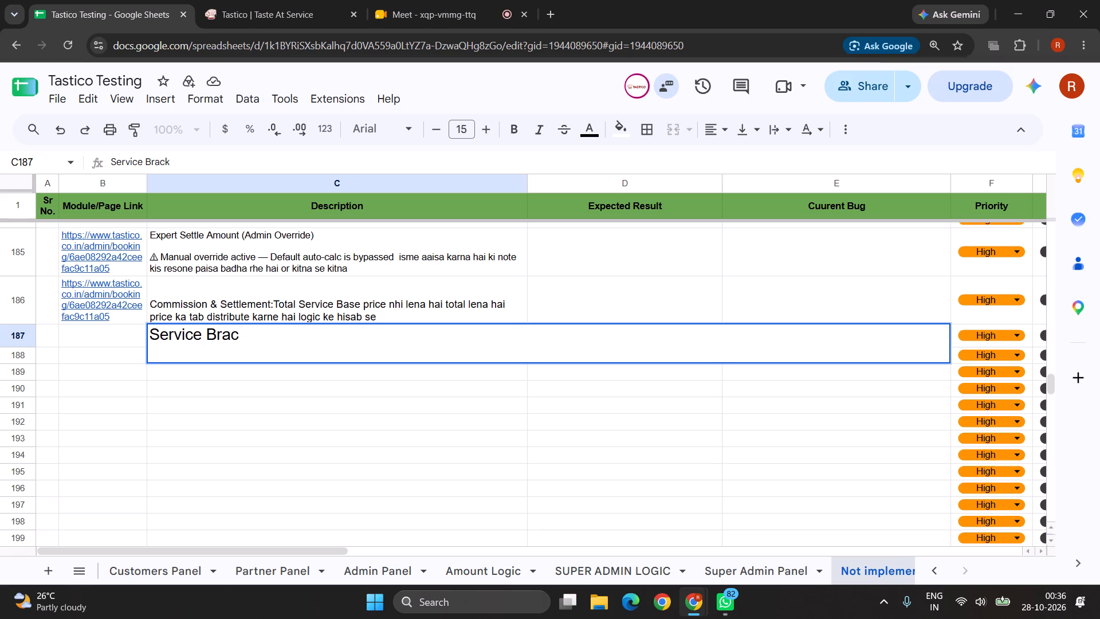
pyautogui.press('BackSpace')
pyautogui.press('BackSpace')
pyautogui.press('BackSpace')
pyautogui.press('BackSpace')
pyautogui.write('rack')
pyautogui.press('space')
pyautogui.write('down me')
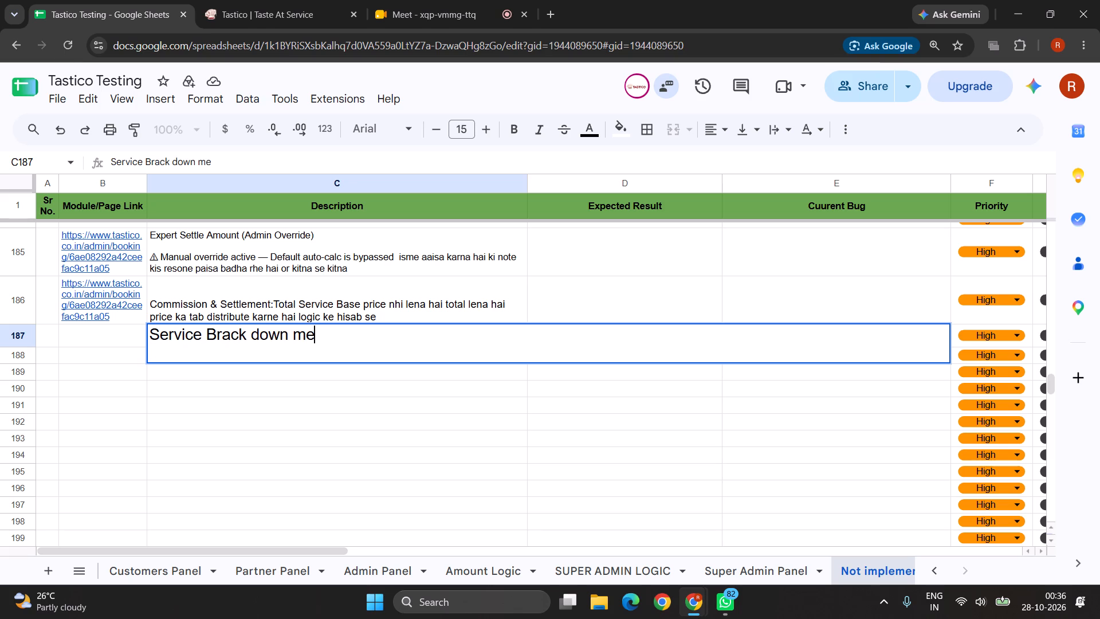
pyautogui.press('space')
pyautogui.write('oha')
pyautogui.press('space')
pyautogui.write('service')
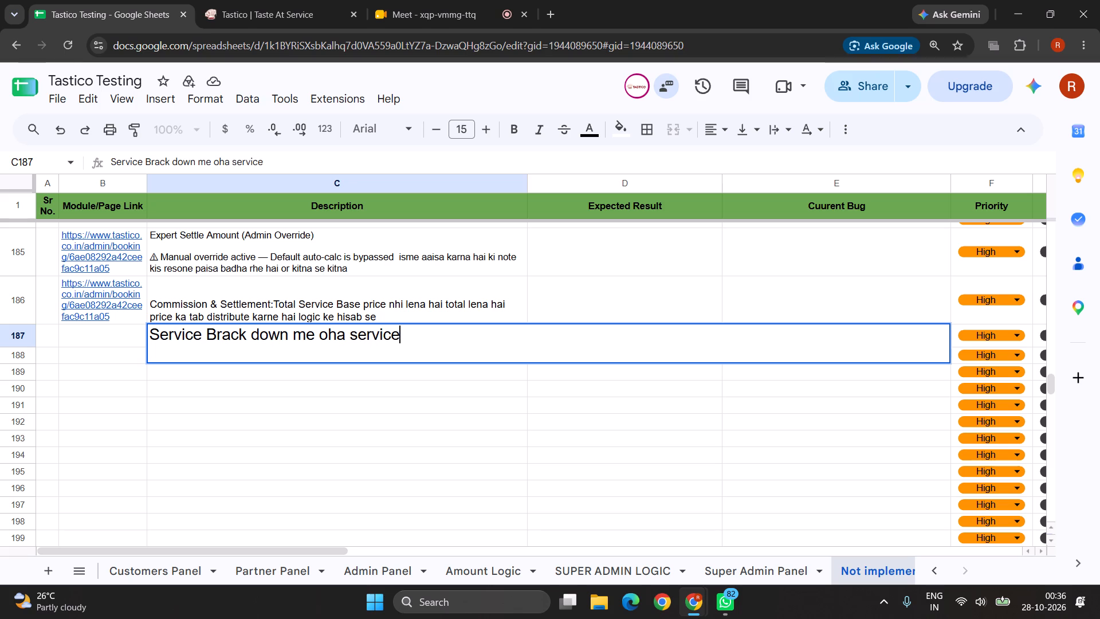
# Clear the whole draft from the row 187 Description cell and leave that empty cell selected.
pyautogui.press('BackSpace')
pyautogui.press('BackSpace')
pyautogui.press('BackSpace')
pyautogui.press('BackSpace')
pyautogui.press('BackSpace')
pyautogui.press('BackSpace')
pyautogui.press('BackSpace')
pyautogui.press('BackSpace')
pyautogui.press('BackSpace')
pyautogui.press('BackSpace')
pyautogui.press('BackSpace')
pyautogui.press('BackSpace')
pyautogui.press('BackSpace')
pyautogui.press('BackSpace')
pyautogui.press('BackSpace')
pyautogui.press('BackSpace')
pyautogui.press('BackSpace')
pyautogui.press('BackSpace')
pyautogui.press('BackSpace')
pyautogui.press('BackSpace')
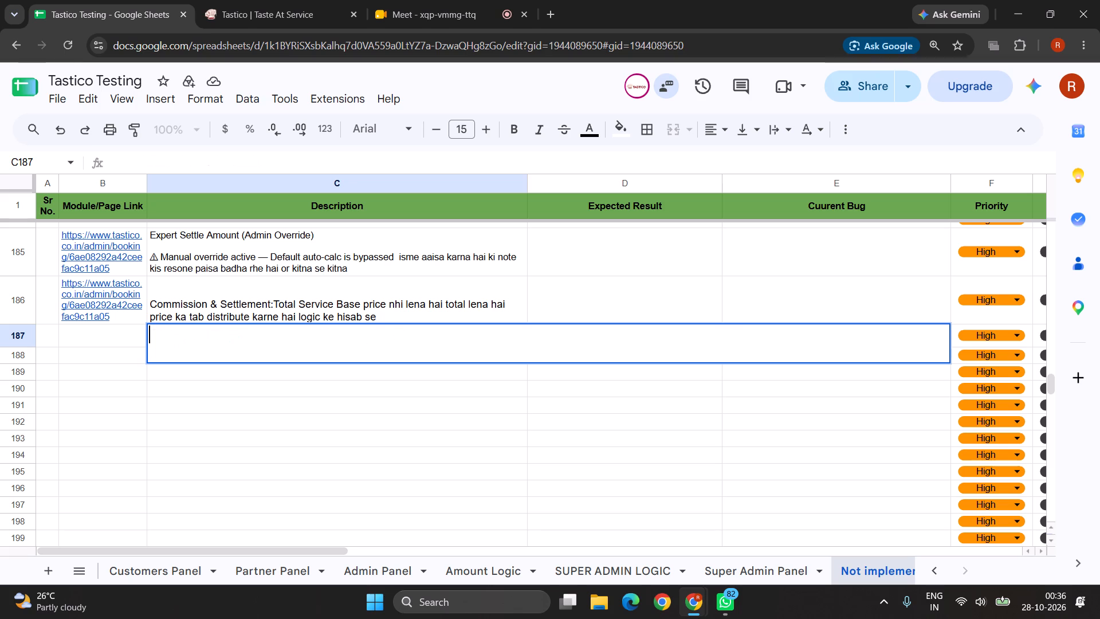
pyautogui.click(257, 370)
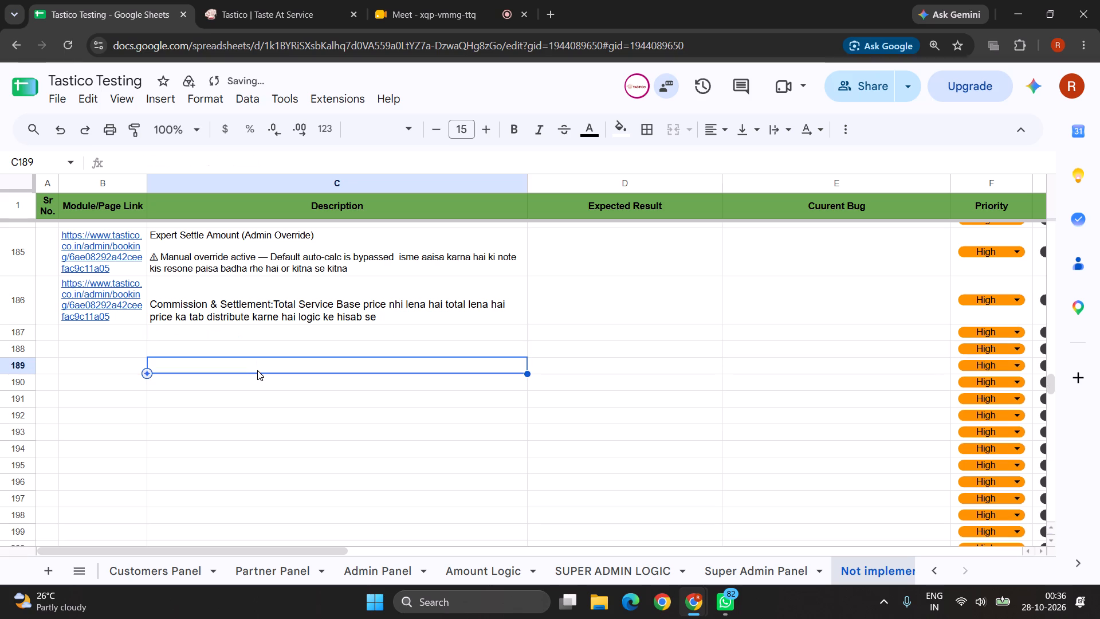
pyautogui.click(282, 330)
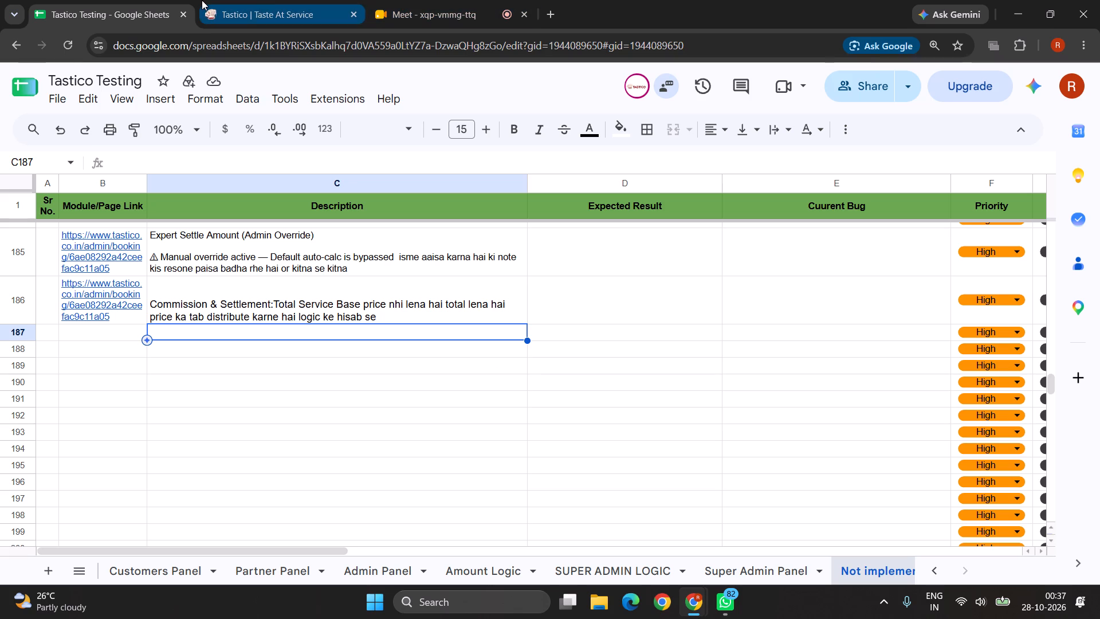
# Examine booking #343's Bill Breakdown and its Detailed Bill Breakdown (Admin Audit View), including the step-by-step charges, on the Tastico admin page.
pyautogui.click(269, 0)
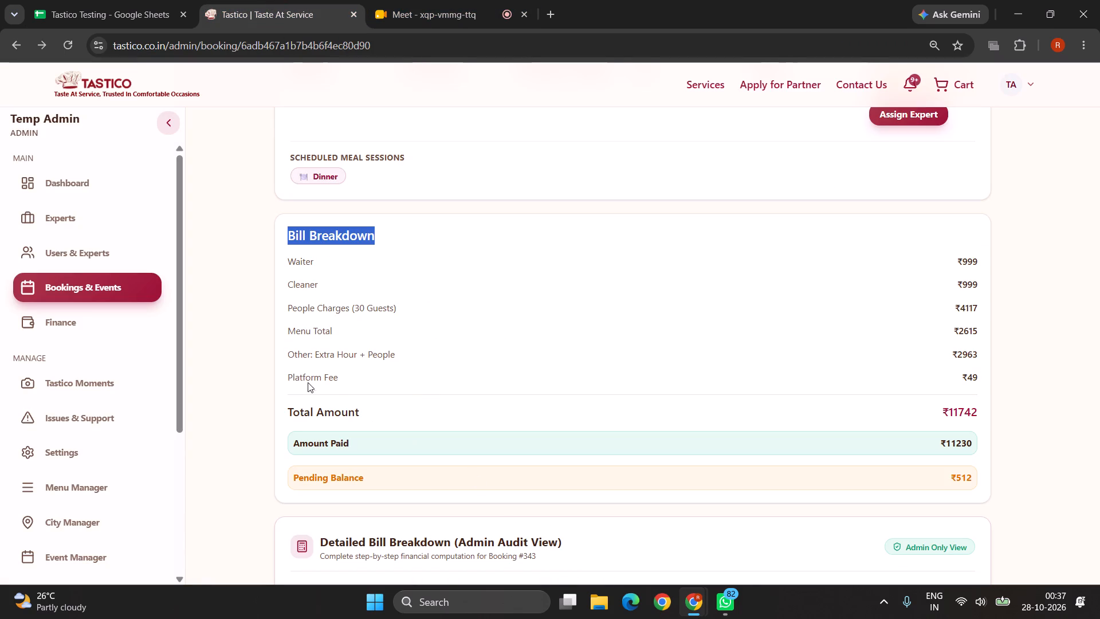
pyautogui.click(293, 369)
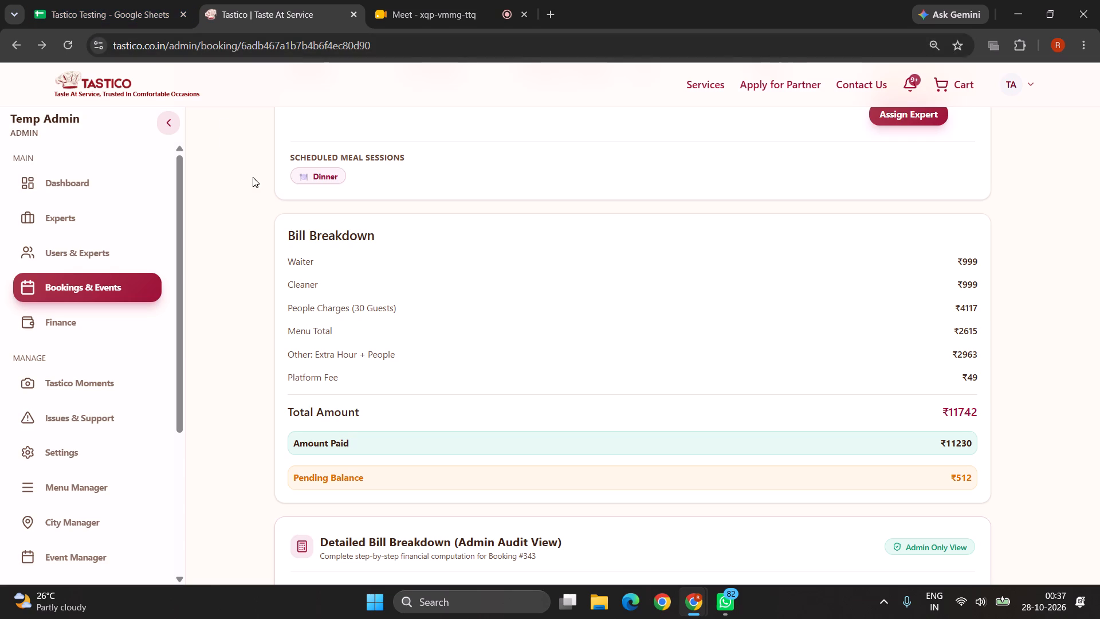
pyautogui.scroll(5, 351, 305)
pyautogui.scroll(-4, 351, 305)
pyautogui.scroll(-3, 906, 398)
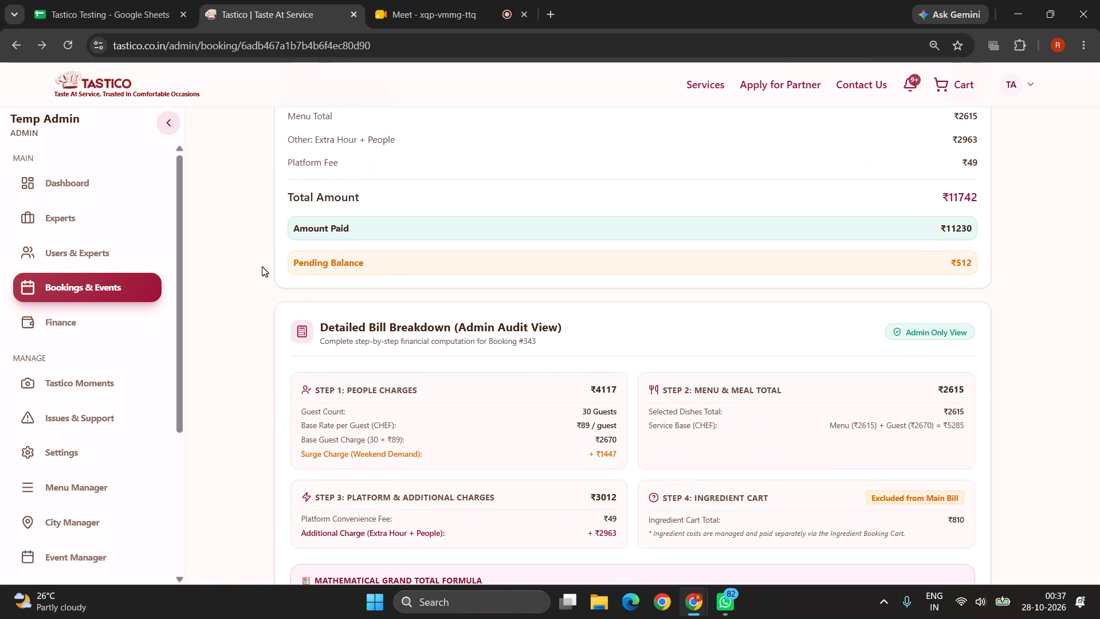
pyautogui.scroll(-1, 332, 314)
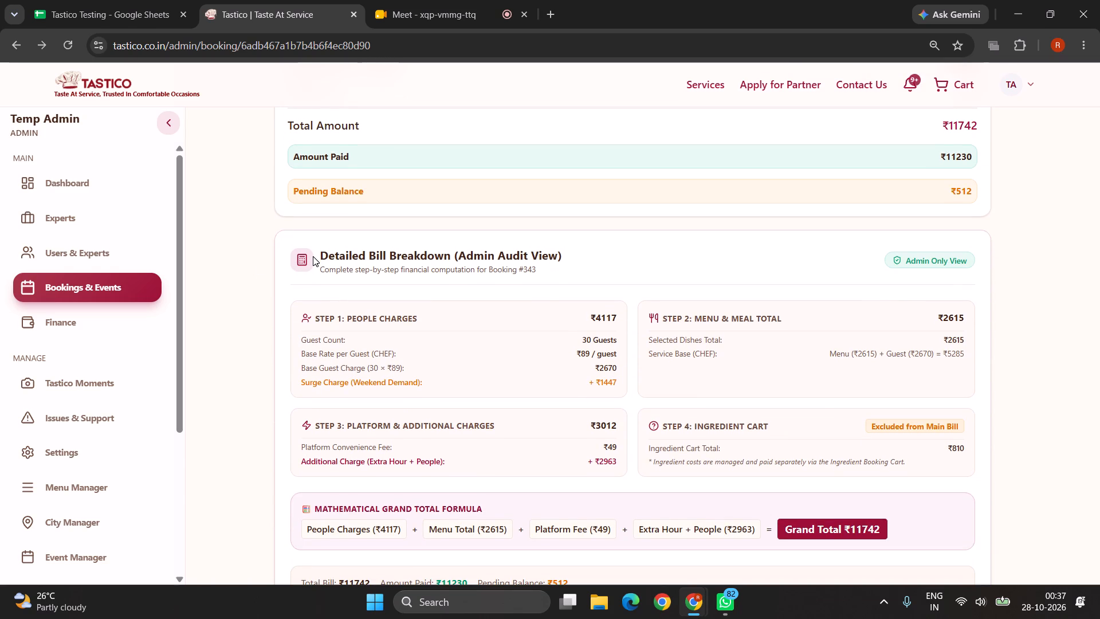
pyautogui.moveTo(330, 252); pyautogui.dragTo(548, 275)
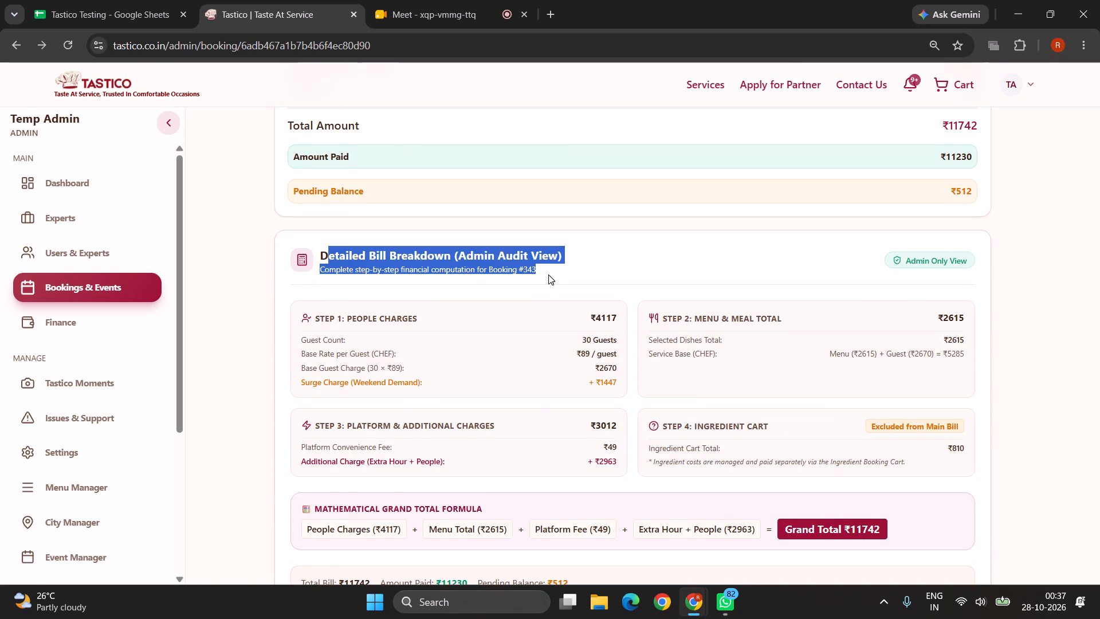
pyautogui.click(550, 275)
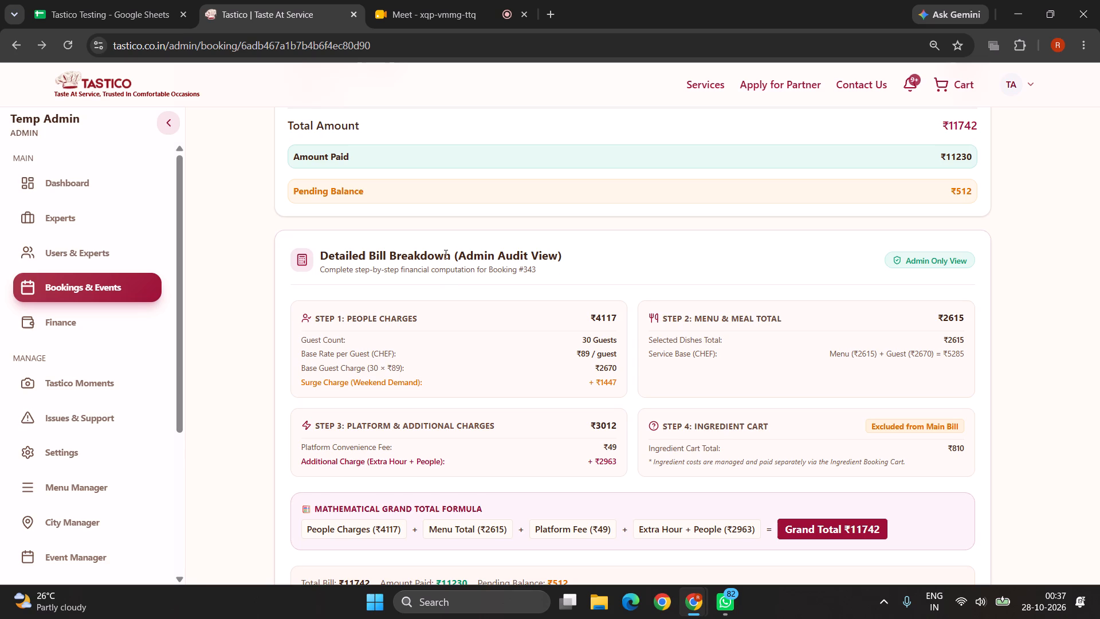
pyautogui.click(486, 246)
pyautogui.scroll(1, 600, 274)
pyautogui.scroll(-1, 445, 363)
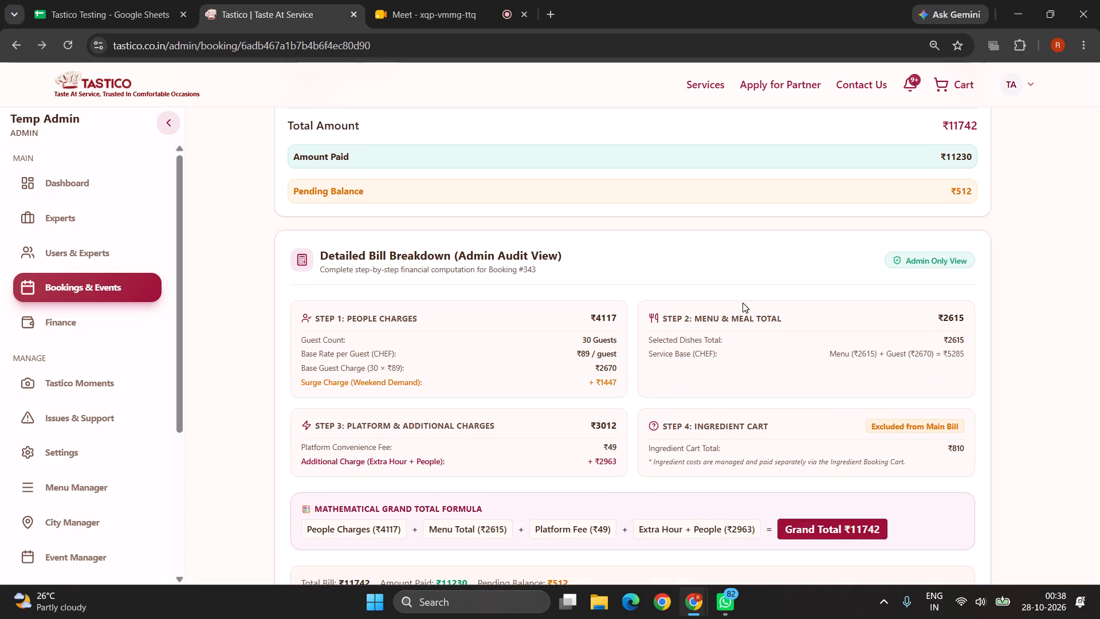
pyautogui.click(309, 286)
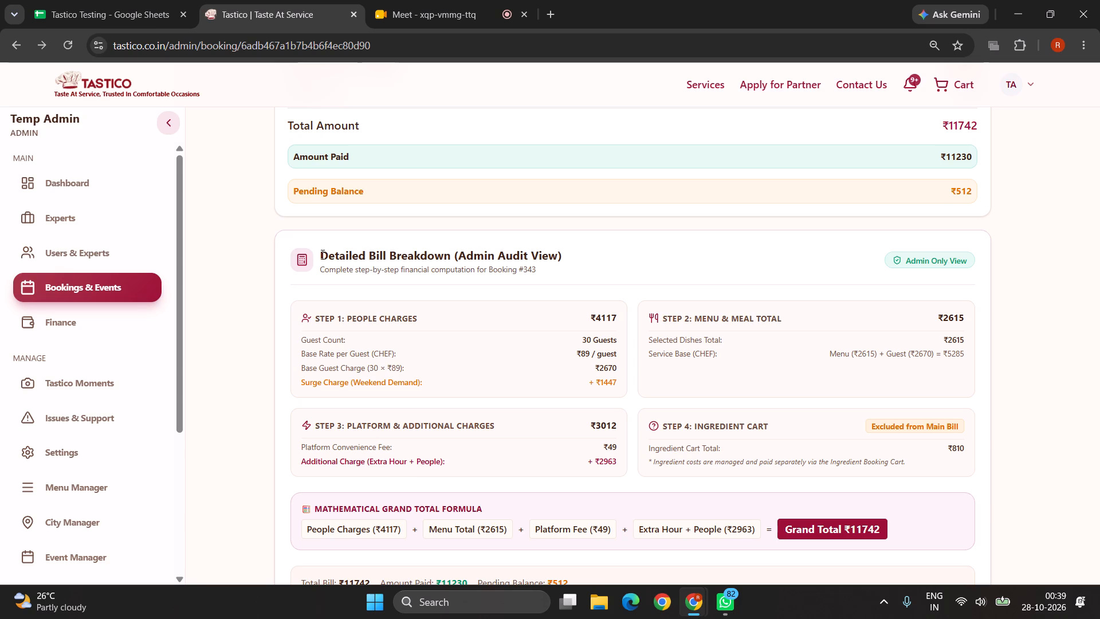
pyautogui.moveTo(321, 254); pyautogui.dragTo(549, 272)
pyautogui.click(549, 272)
pyautogui.click(551, 253)
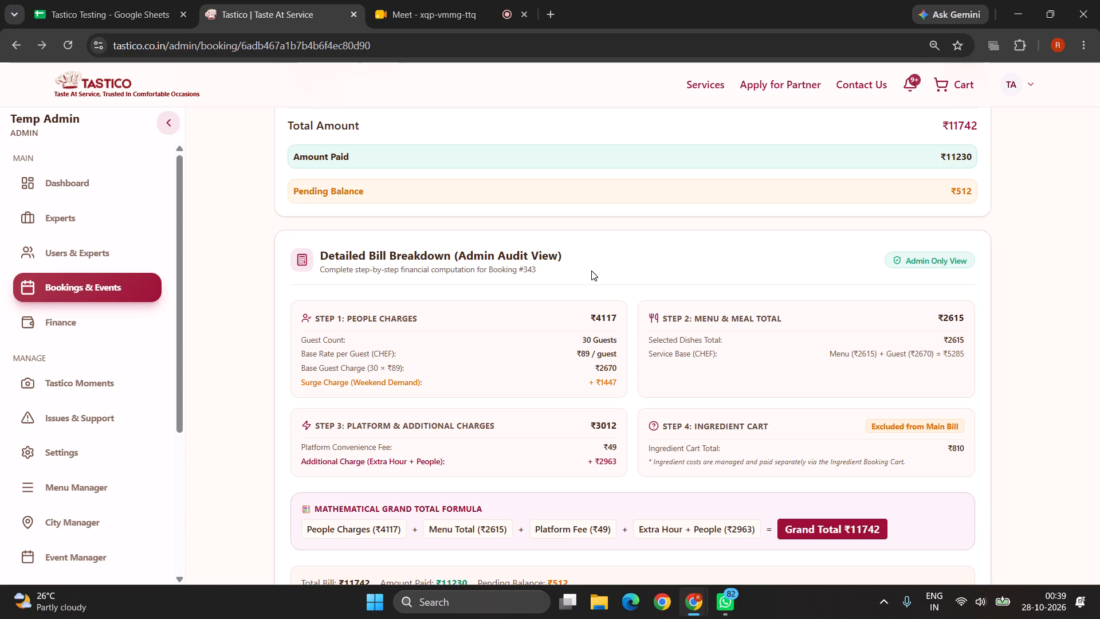